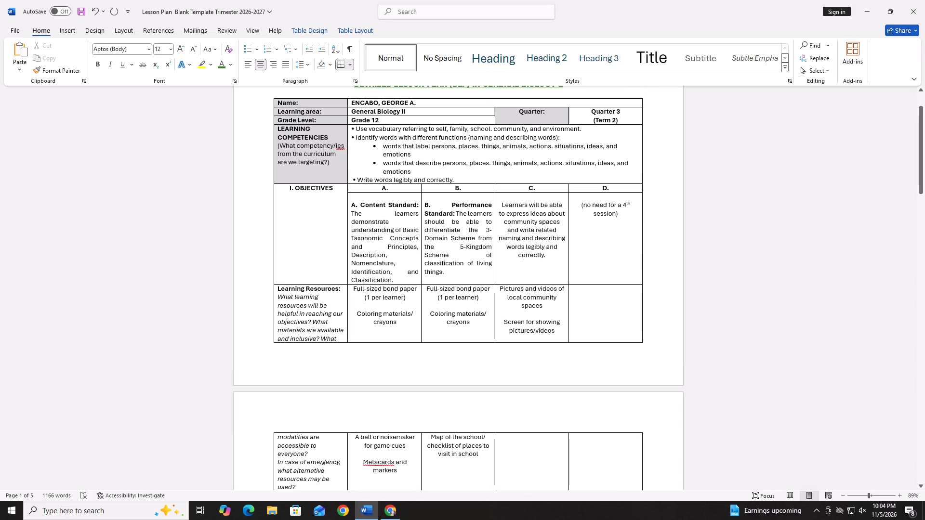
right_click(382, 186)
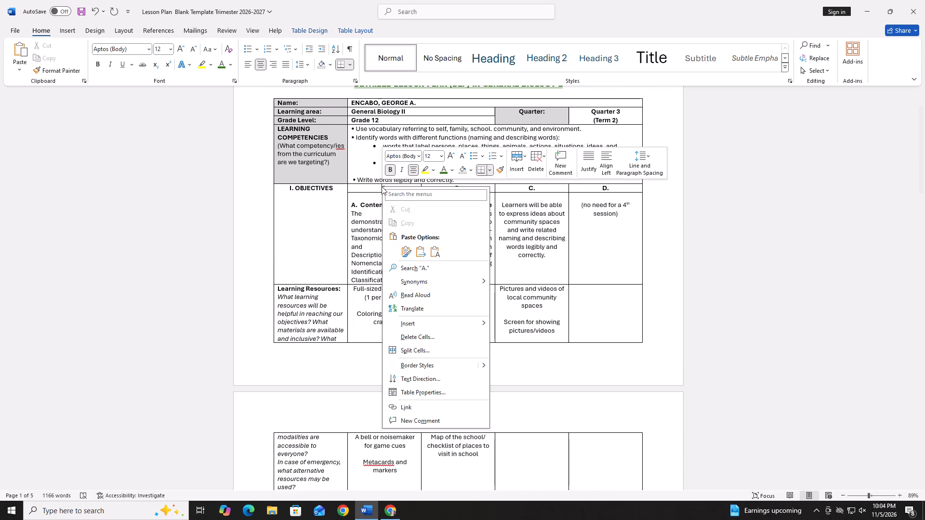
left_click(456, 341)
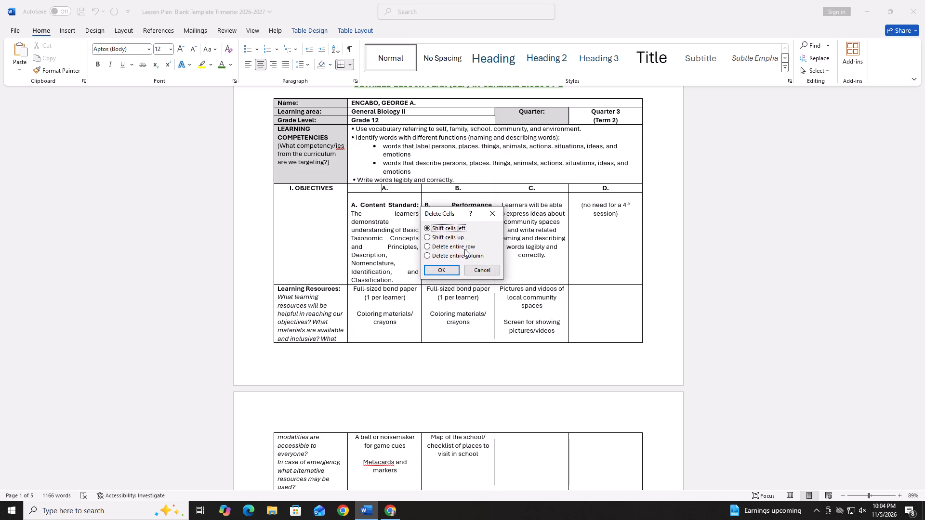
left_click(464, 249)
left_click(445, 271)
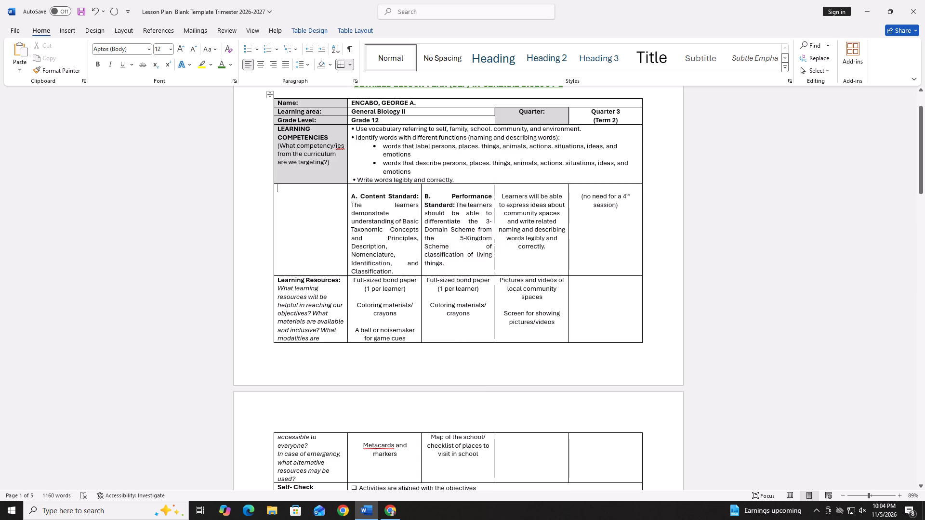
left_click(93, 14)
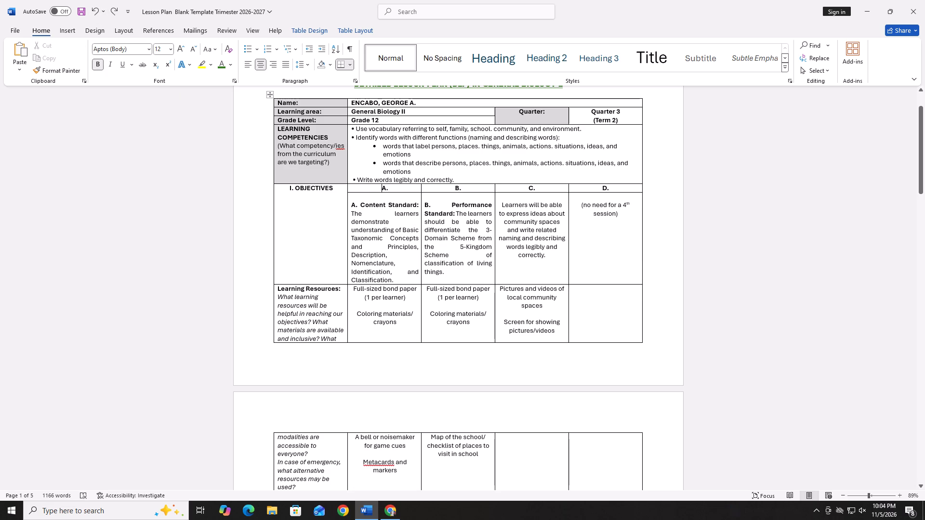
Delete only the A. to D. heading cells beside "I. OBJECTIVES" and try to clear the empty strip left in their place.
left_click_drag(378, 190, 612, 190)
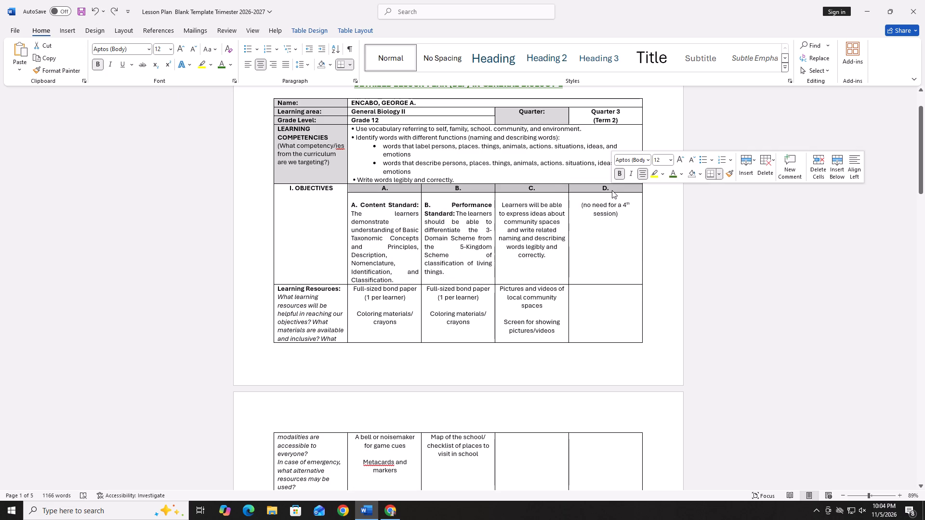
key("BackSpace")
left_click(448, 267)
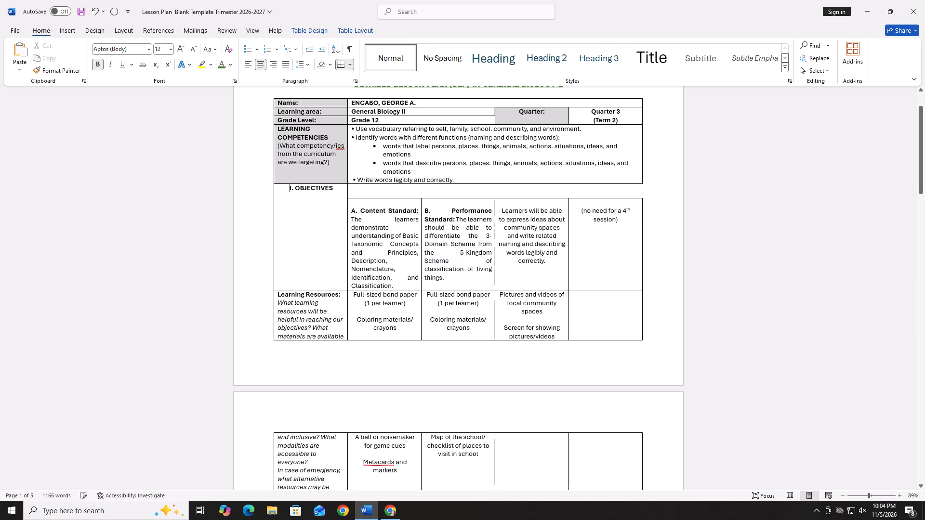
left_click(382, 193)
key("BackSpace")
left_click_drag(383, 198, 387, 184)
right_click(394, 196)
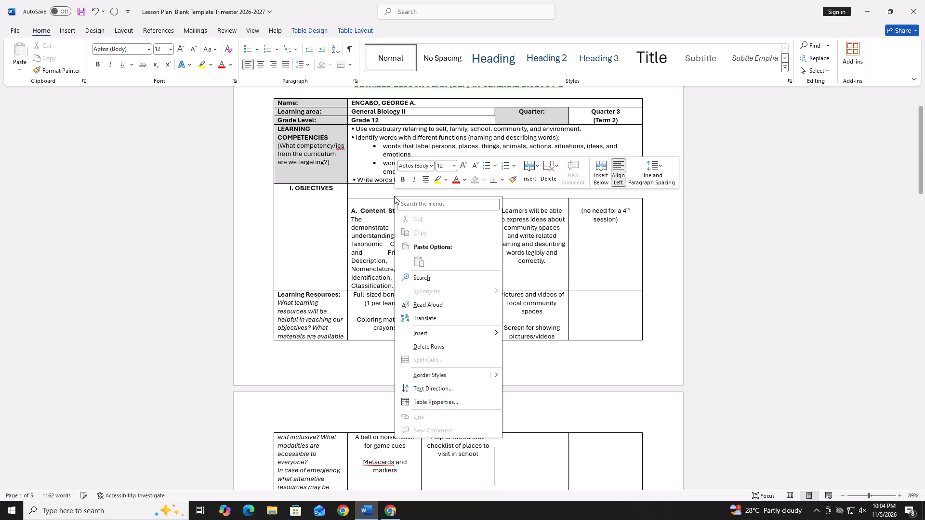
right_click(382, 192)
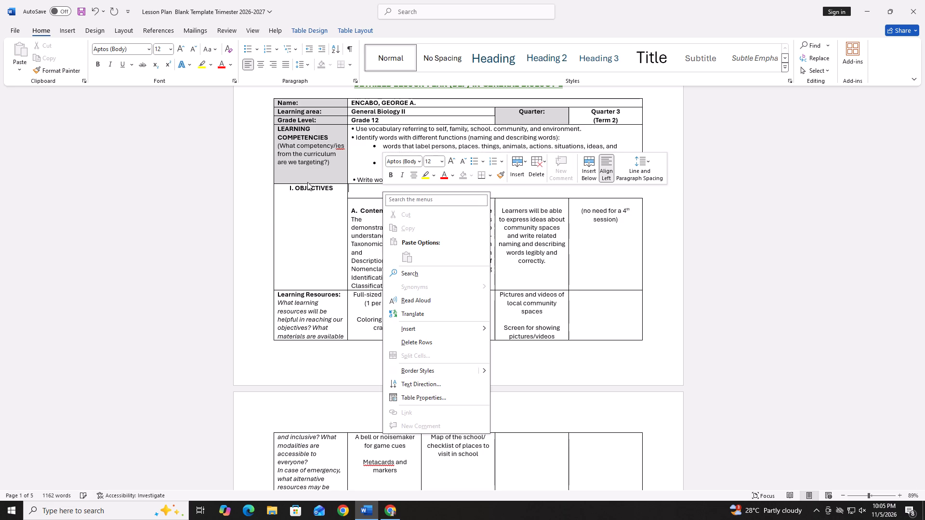
Copy the "I. OBJECTIVES" label from the first column of the table.
triple_click(307, 188)
double_click(307, 188)
left_click(307, 188)
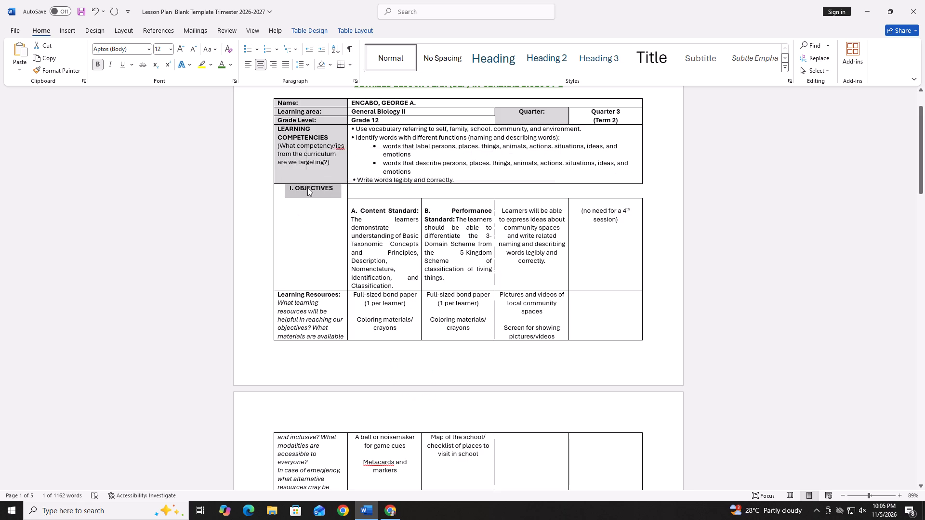
right_click(307, 188)
left_click(352, 220)
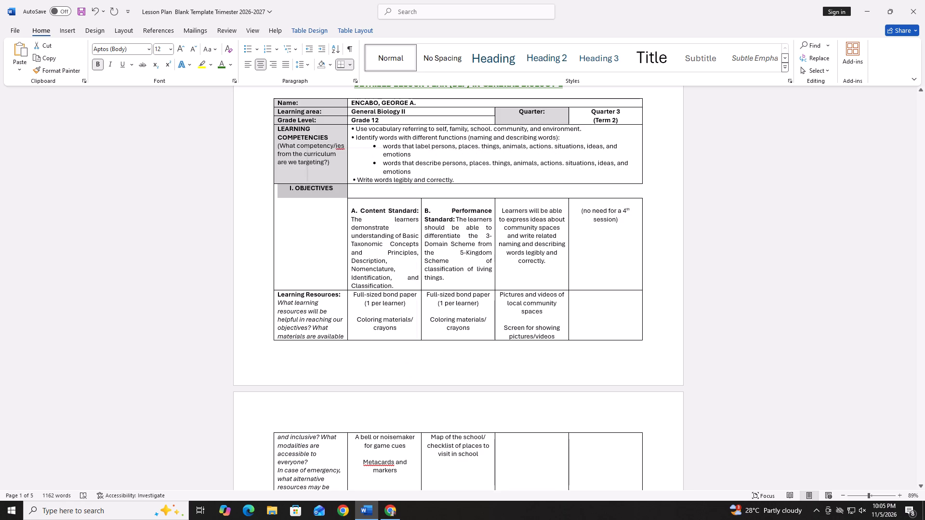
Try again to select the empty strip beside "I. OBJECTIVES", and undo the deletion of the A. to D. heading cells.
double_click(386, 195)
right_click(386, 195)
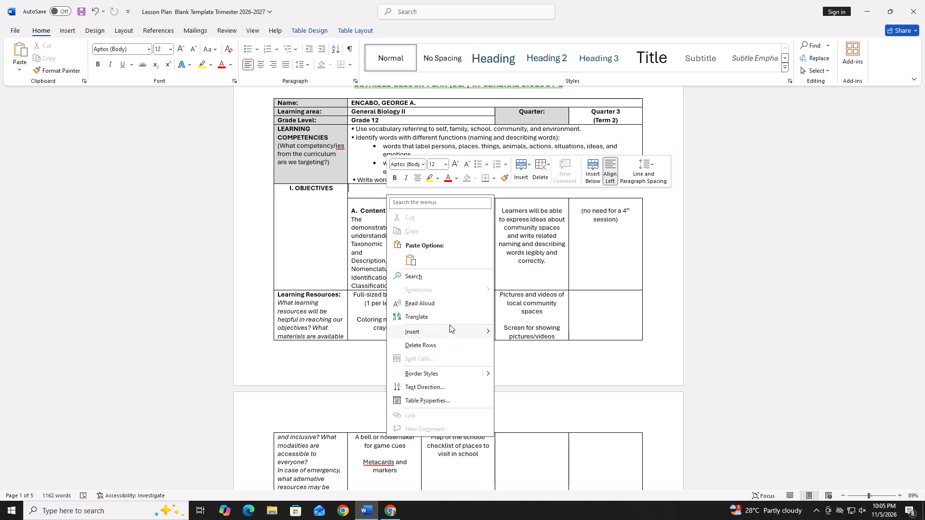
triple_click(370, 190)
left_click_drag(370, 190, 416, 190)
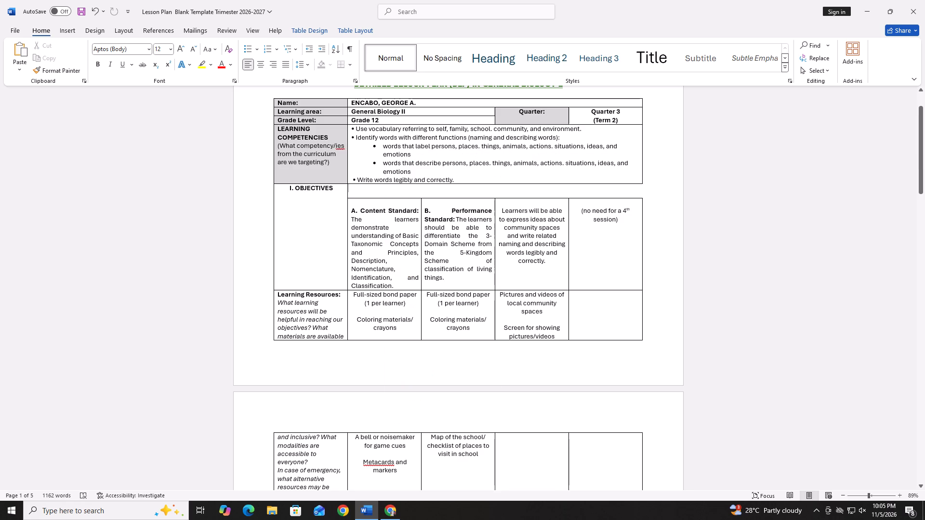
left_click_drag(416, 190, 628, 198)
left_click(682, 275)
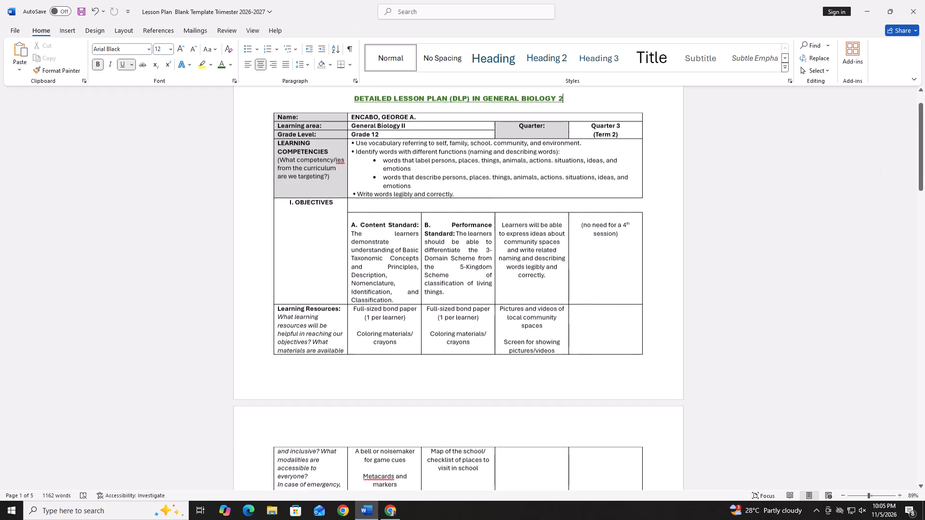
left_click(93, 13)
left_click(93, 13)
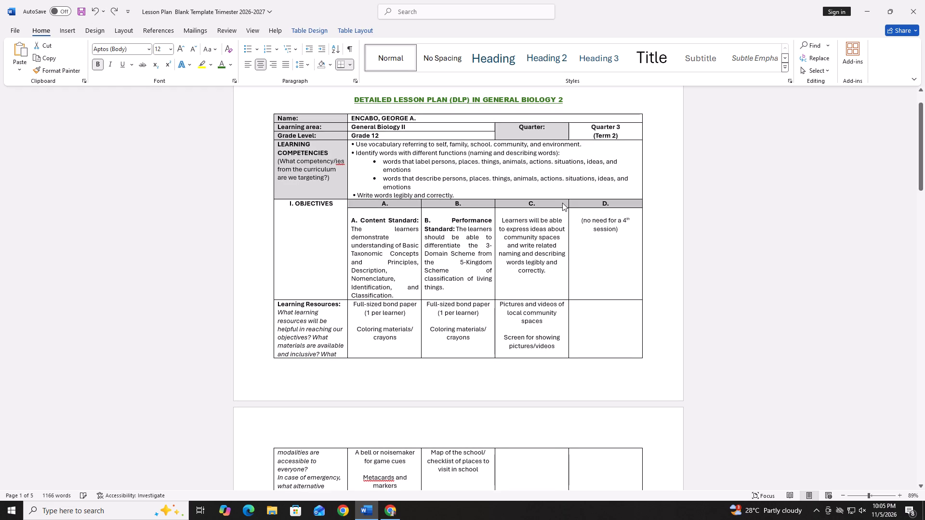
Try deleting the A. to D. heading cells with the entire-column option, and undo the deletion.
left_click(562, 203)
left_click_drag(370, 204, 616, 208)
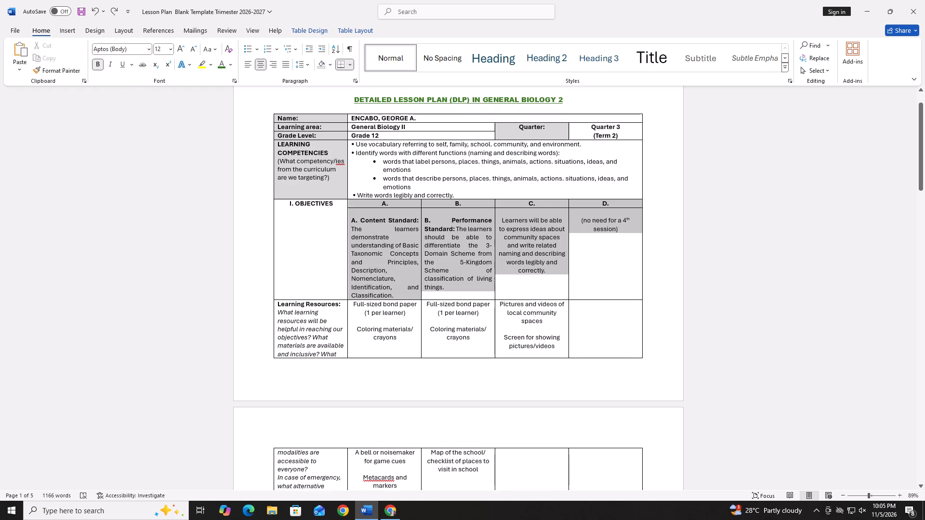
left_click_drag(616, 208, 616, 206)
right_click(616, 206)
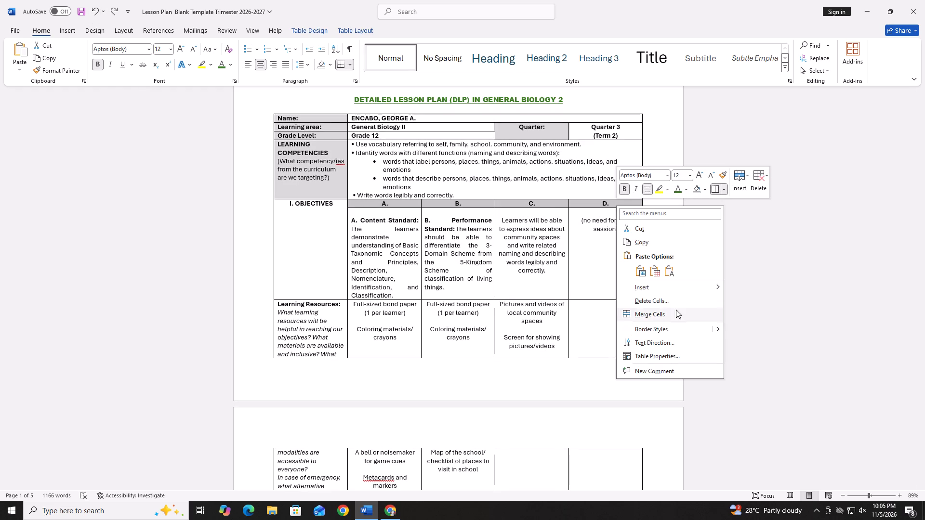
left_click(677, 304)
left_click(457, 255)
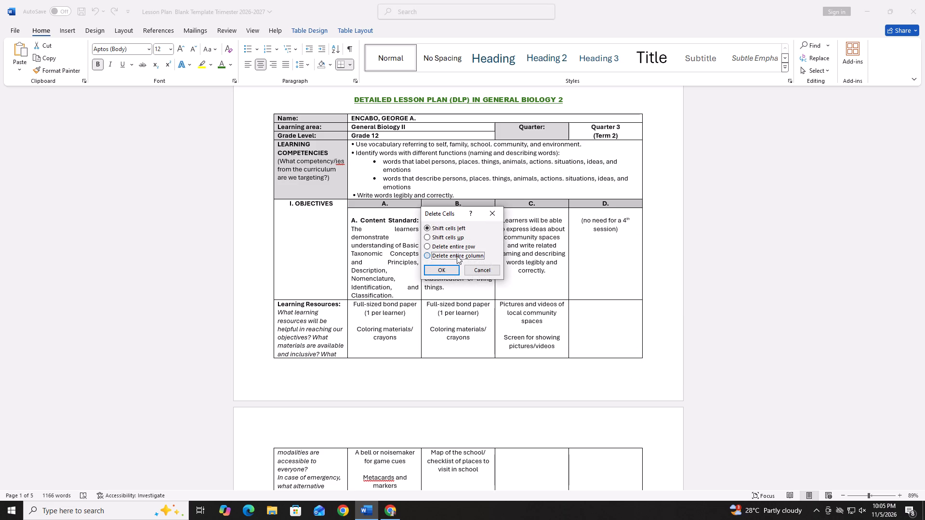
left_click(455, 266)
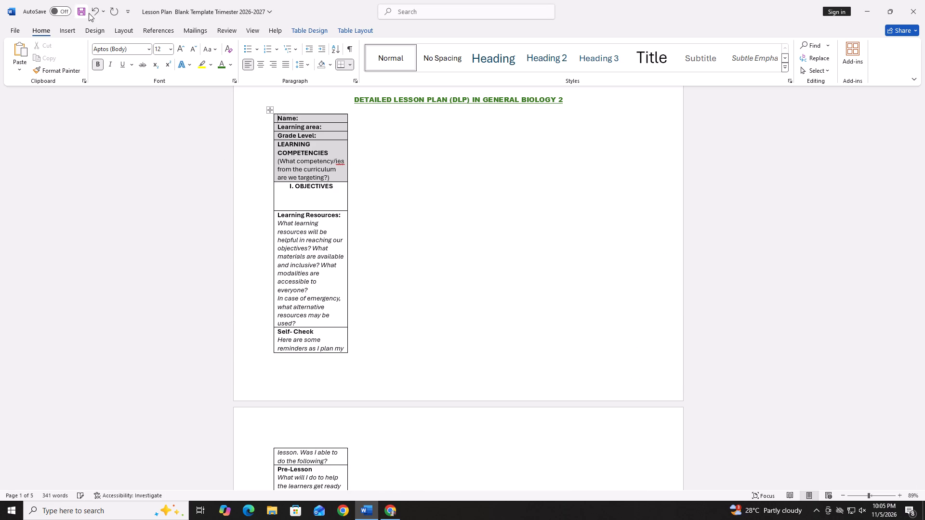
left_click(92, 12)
Delete the entire table row containing the A. to D. column headings.
right_click(450, 204)
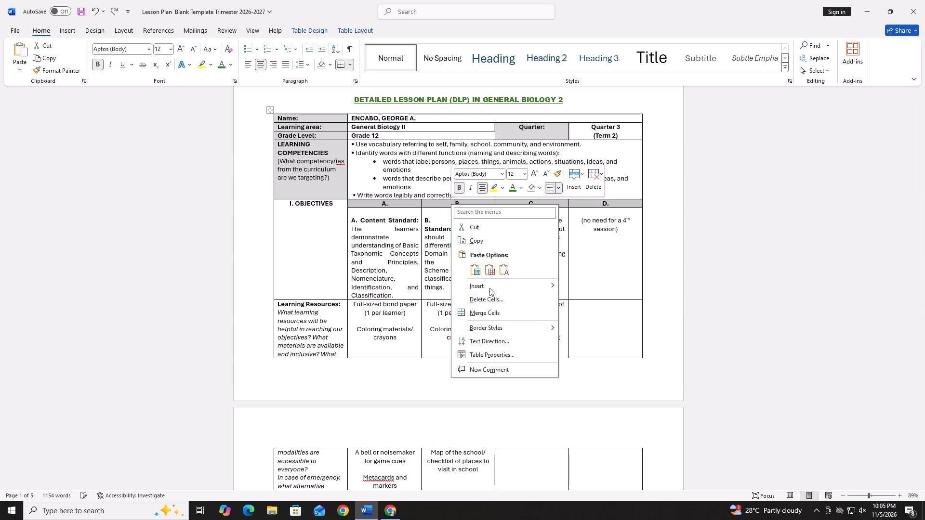
left_click(499, 298)
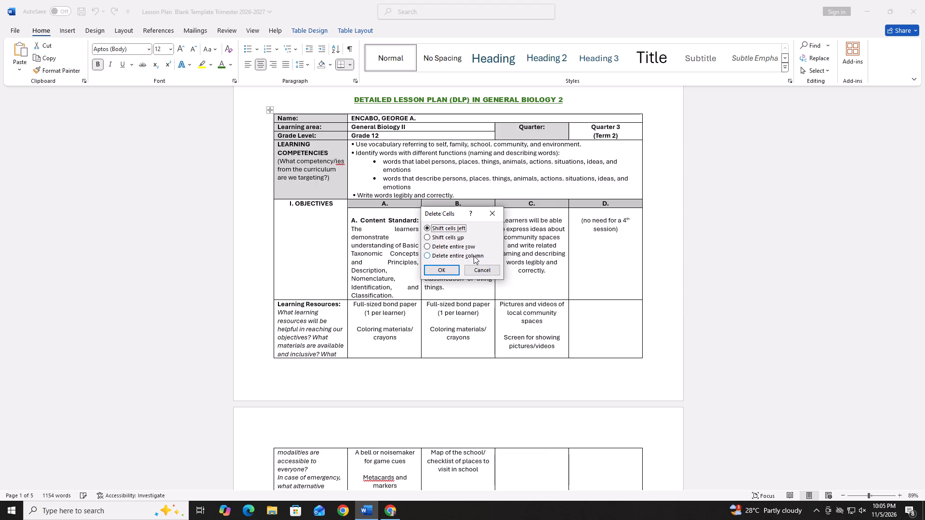
left_click(462, 250)
left_click(448, 269)
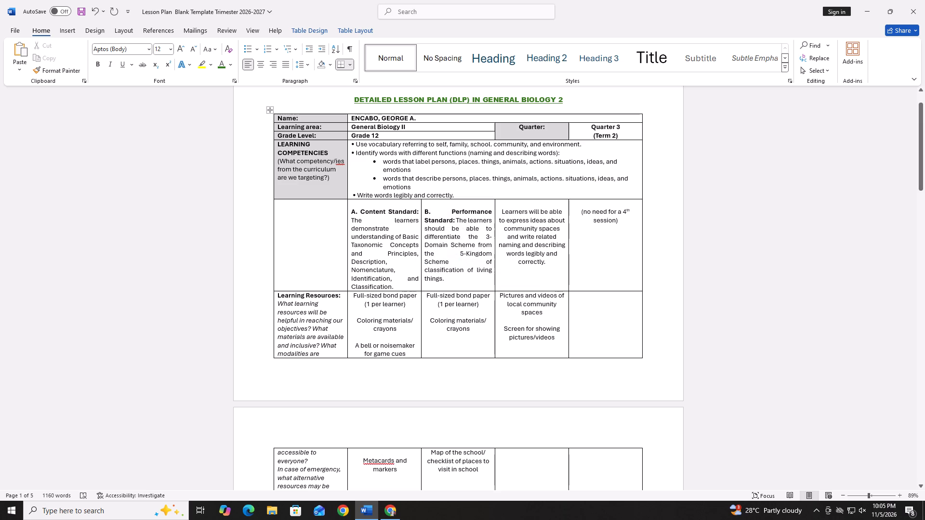
Paste the "I. OBJECTIVES" label into the empty first cell of the objectives row and centre it.
key("ctrl+v")
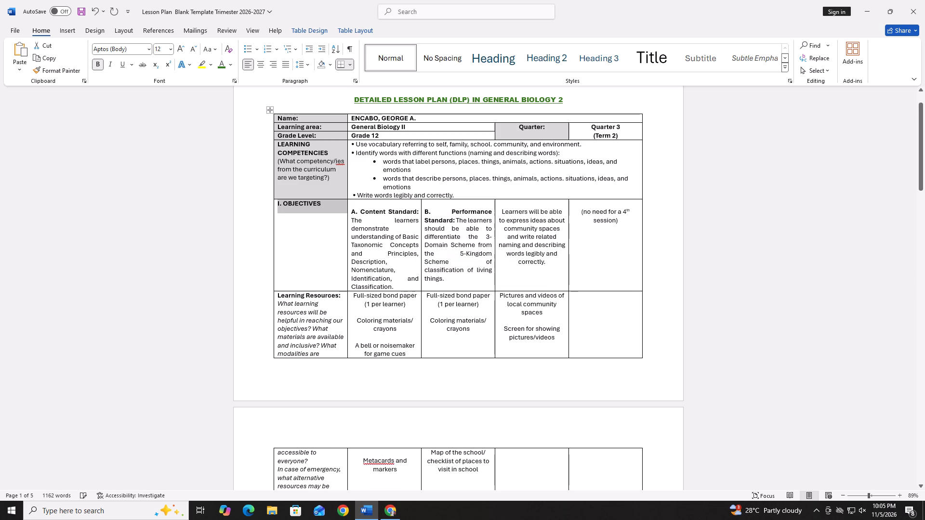
left_click(264, 69)
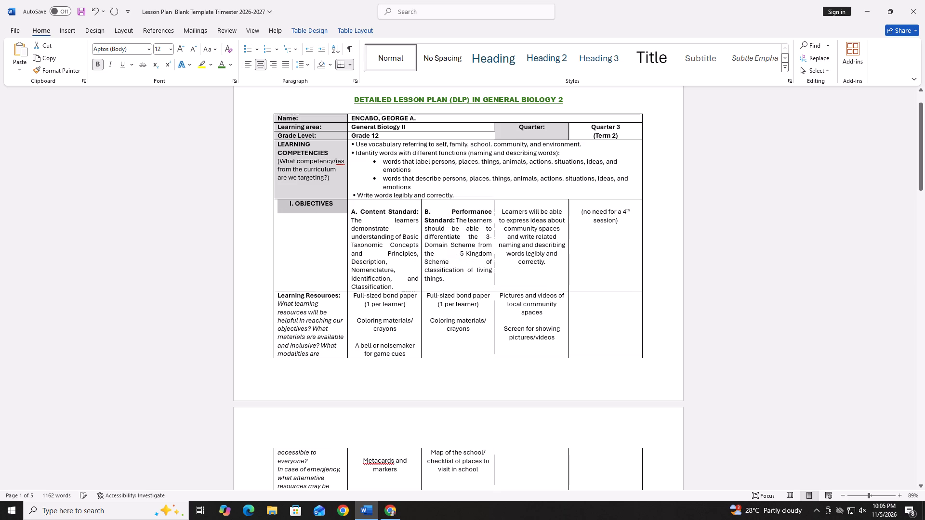
Delete the entire objectives row, including its Content Standard and Performance Standard cells, from the table.
left_click(366, 225)
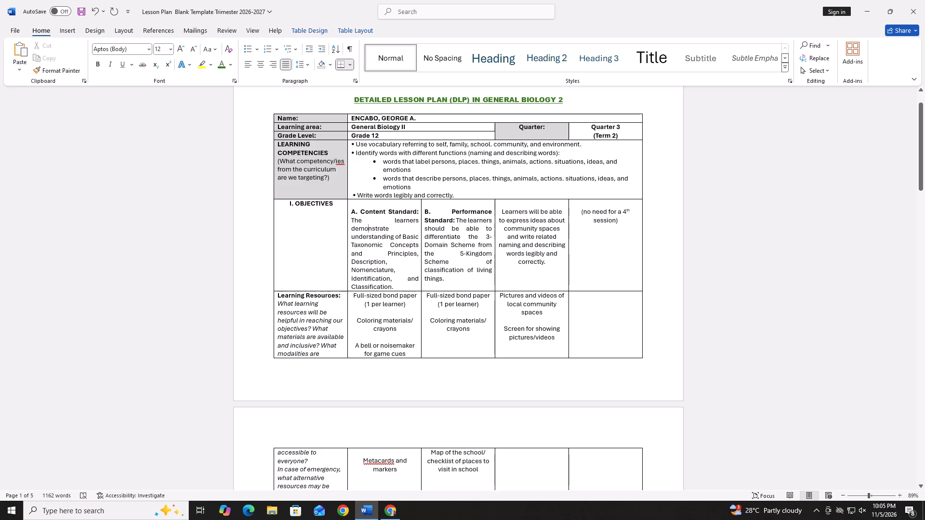
left_click(422, 202)
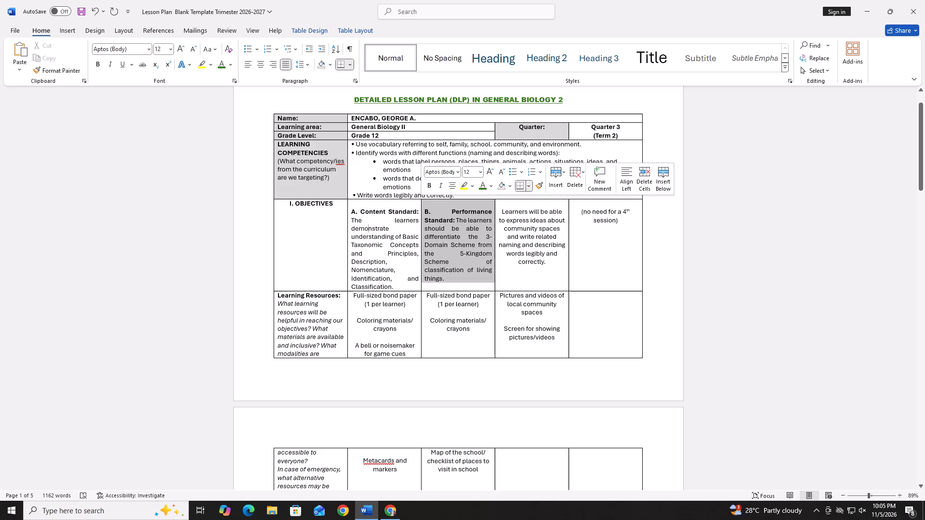
left_click(419, 209)
left_click_drag(419, 204, 466, 210)
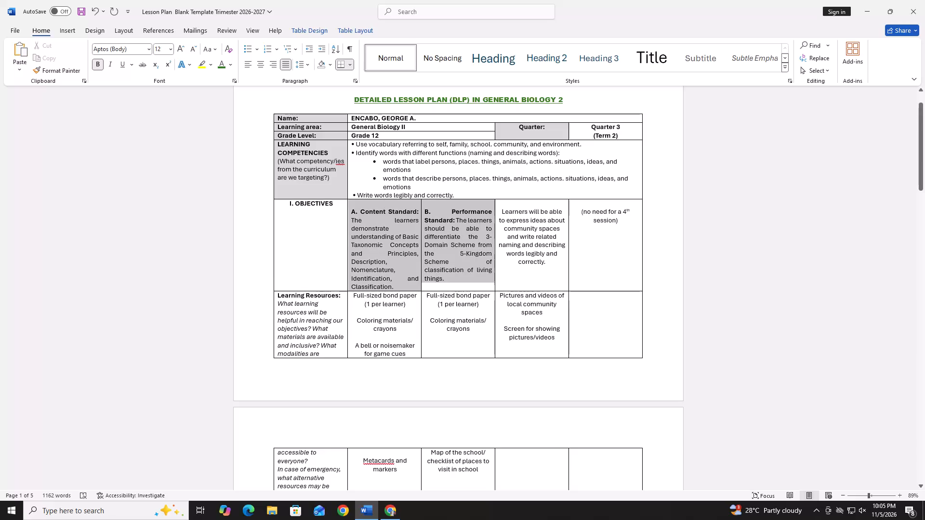
left_click_drag(466, 210, 601, 228)
right_click(552, 208)
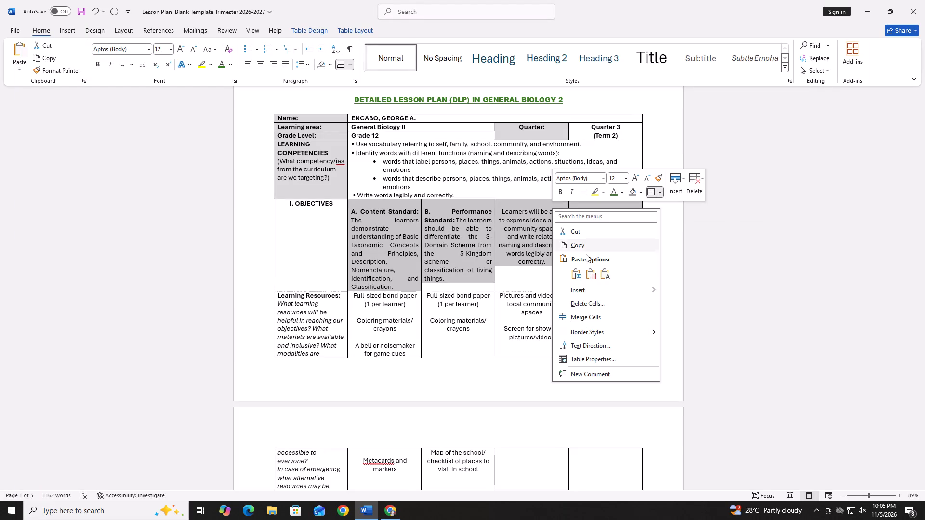
left_click(620, 305)
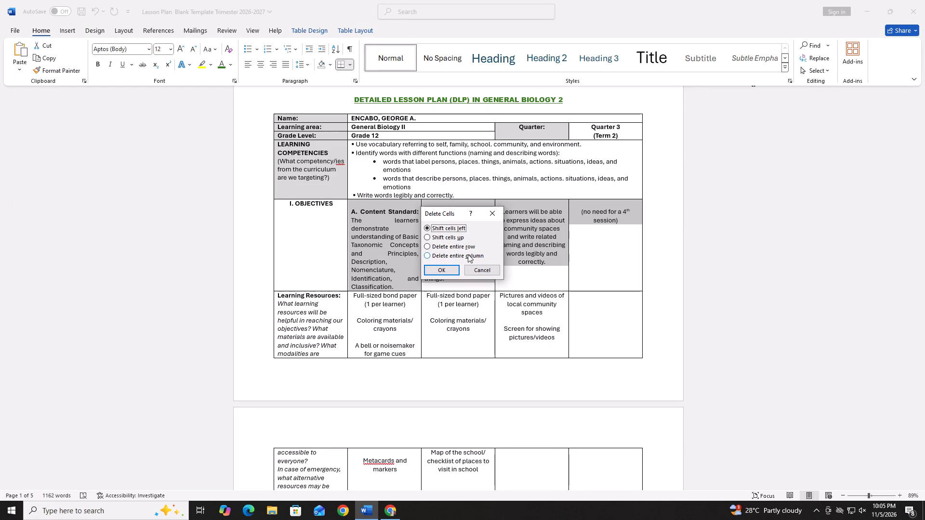
left_click(468, 254)
left_click(461, 250)
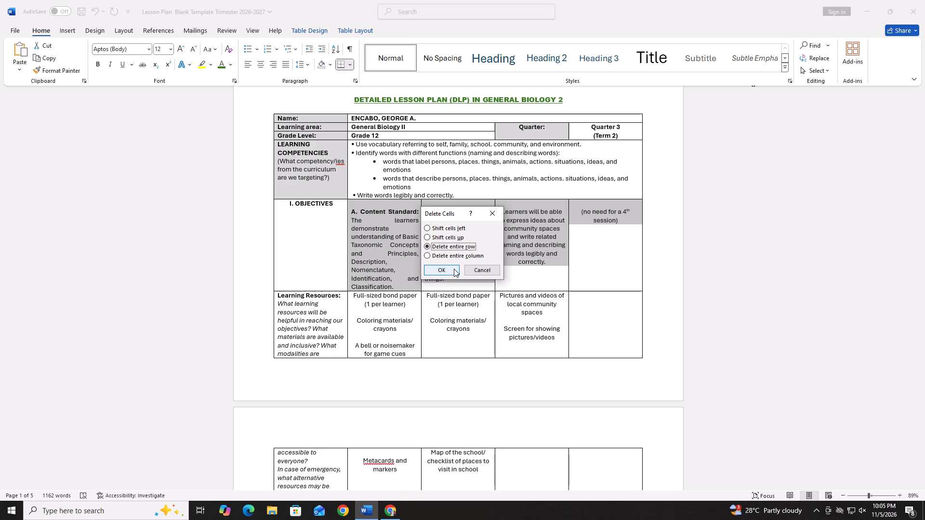
left_click(454, 269)
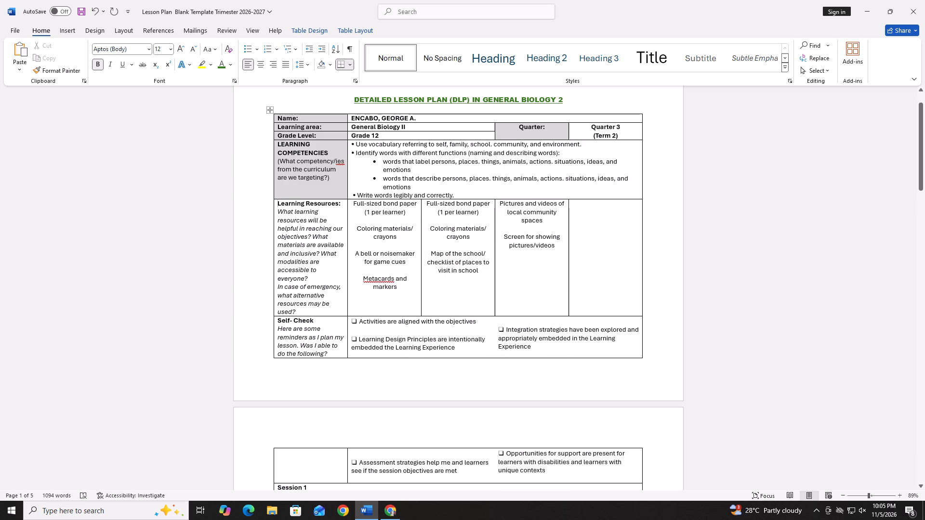
Add a blank line after "Write words legibly and correctly." in the Learning Competencies row.
left_click(524, 195)
key("Return")
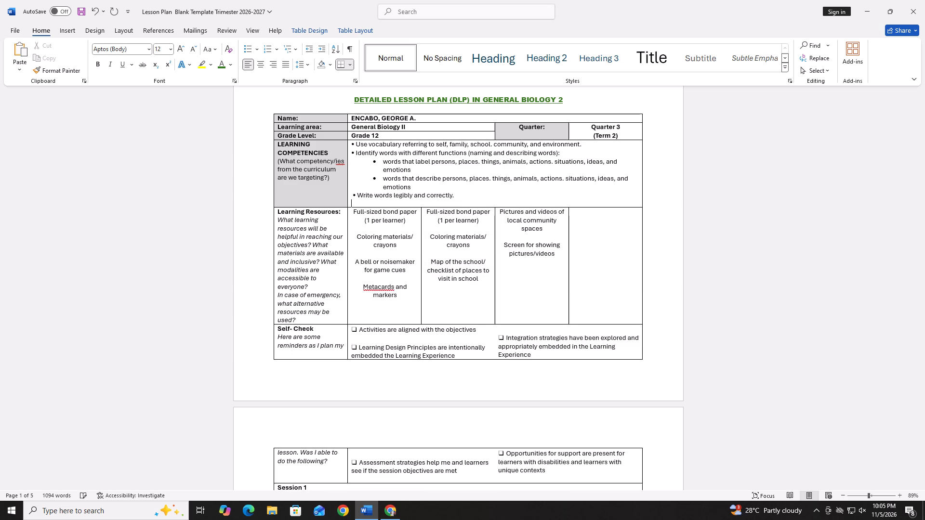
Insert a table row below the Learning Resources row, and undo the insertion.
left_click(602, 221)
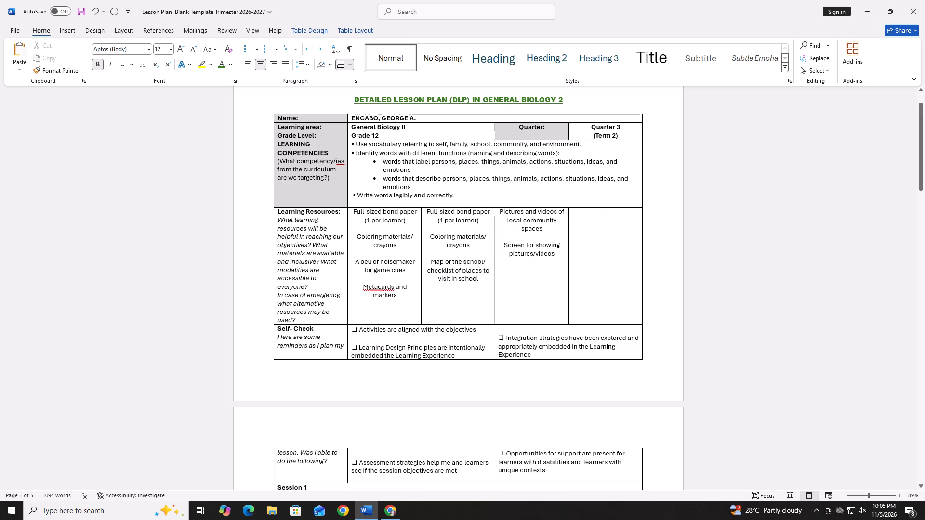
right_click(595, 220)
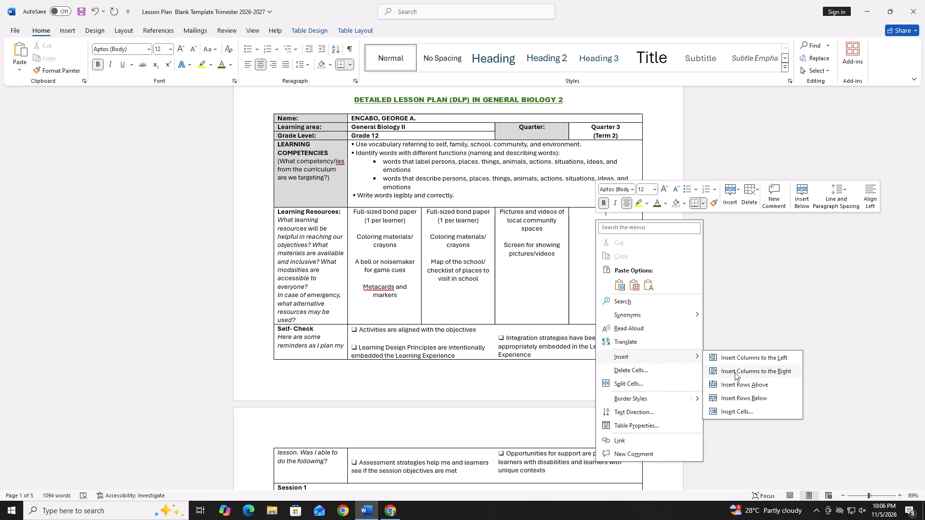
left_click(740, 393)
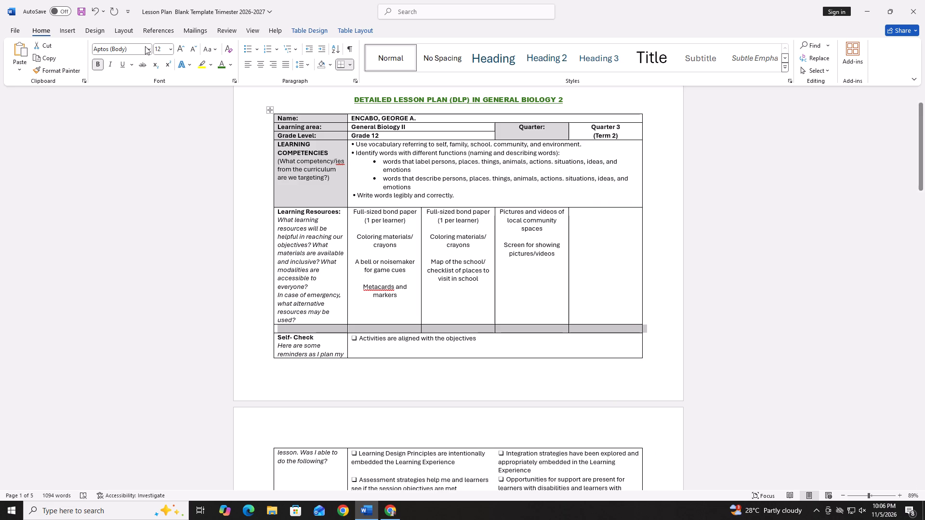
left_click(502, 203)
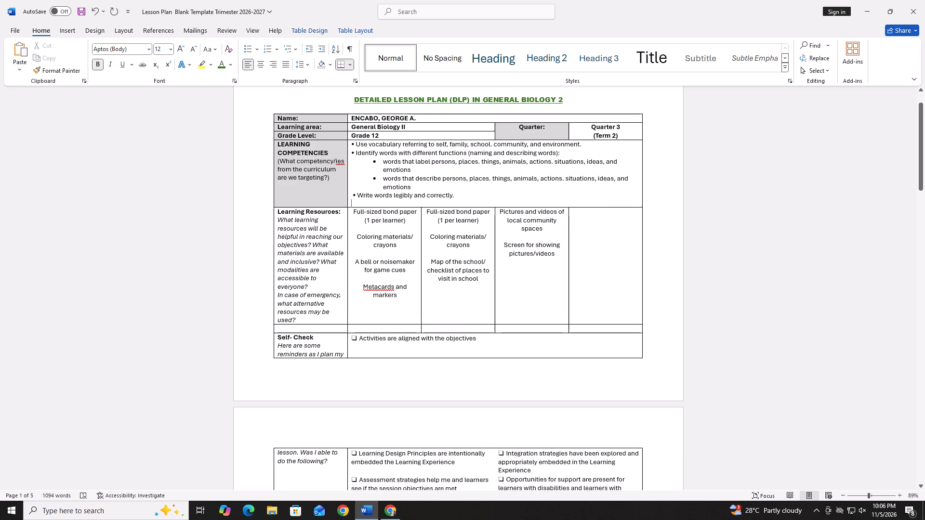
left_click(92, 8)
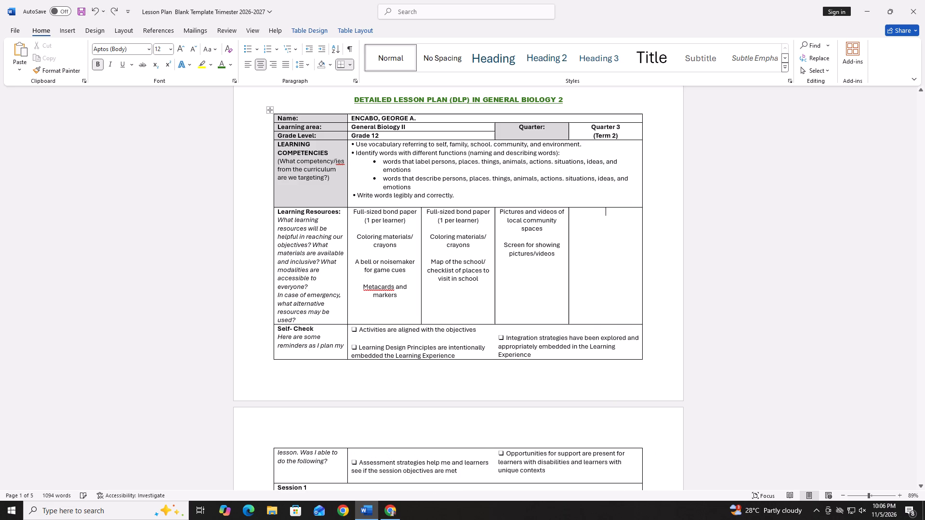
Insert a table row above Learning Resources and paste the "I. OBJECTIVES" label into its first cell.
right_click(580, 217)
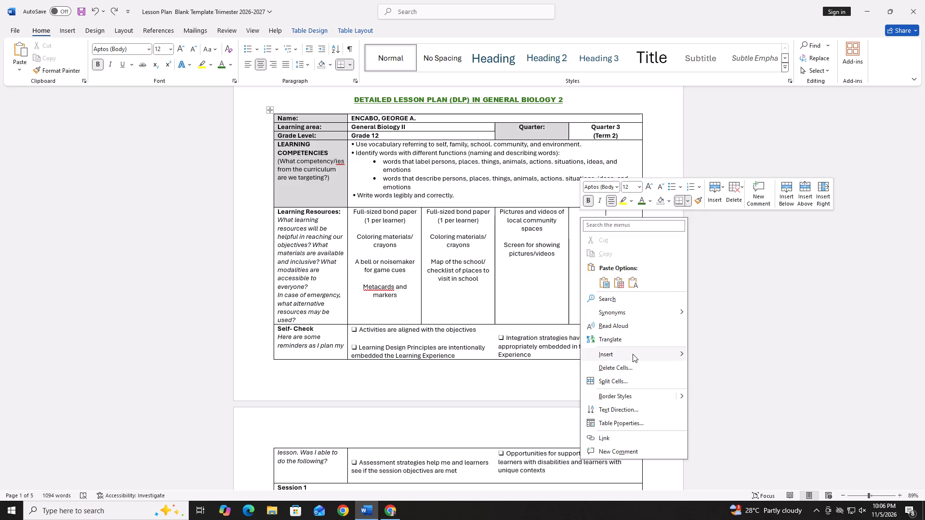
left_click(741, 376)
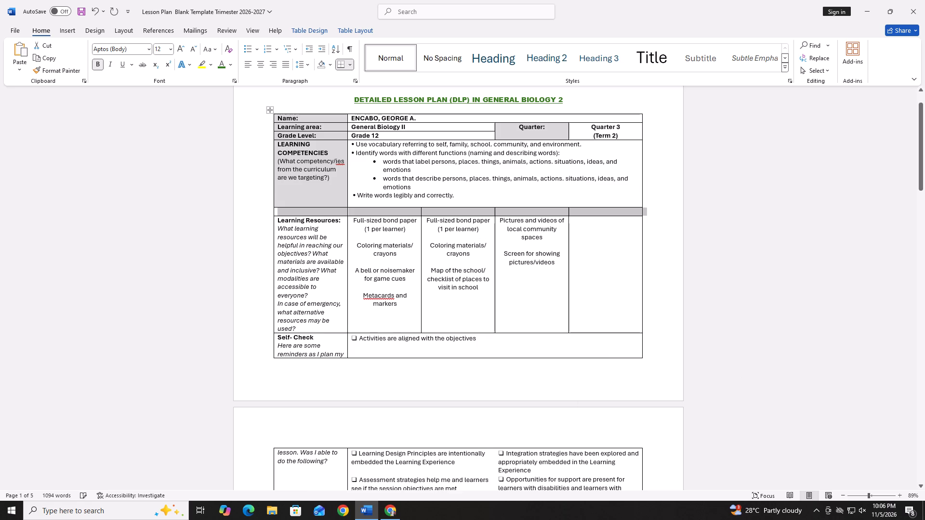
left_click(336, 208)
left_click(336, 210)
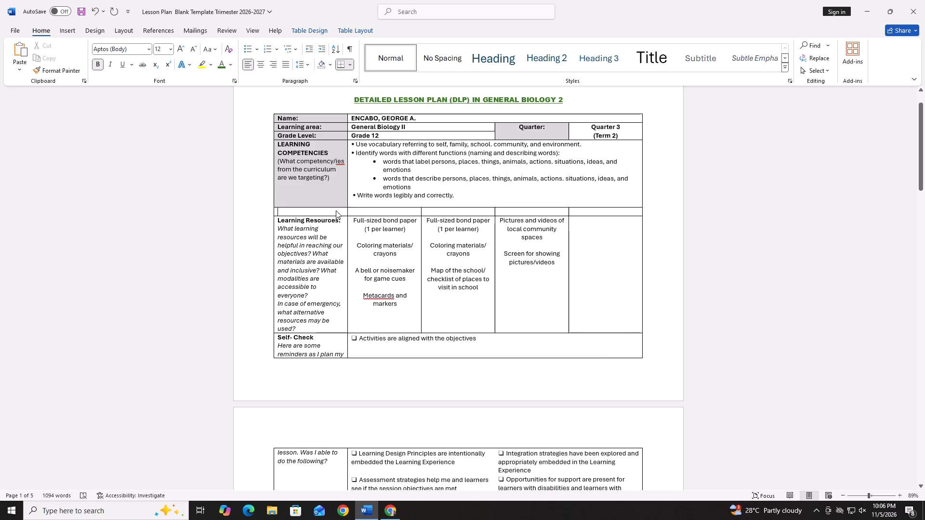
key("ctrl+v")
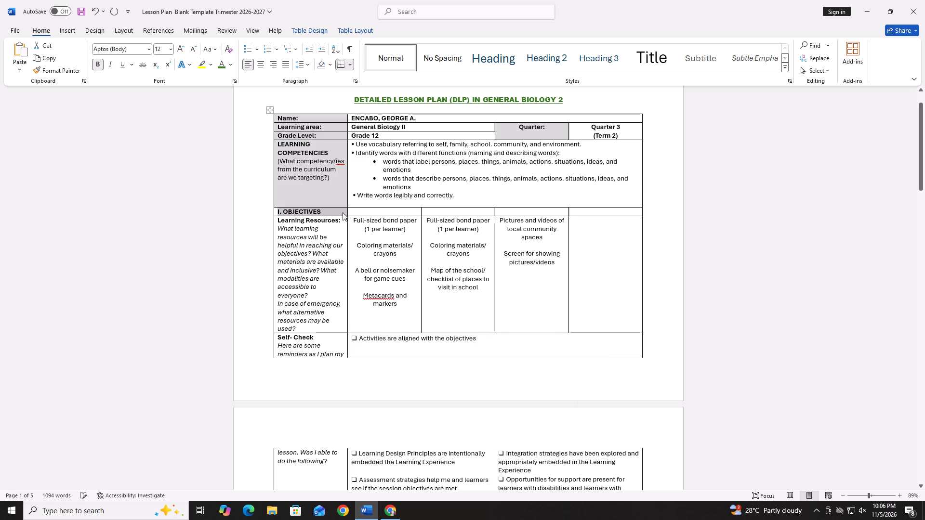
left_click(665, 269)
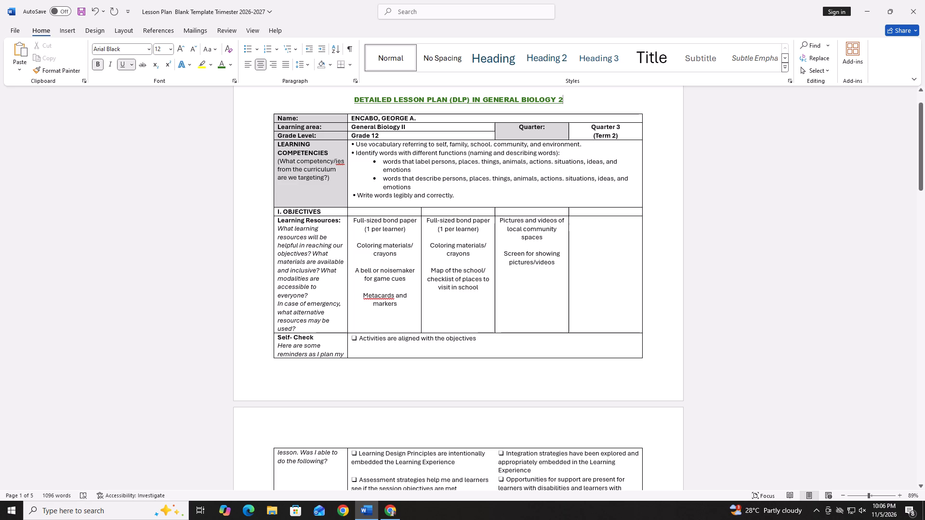
Delete all table rows below "I. OBJECTIVES", from Learning Resources through Notes for Myself and Peers.
left_click_drag(920, 137, 924, 333)
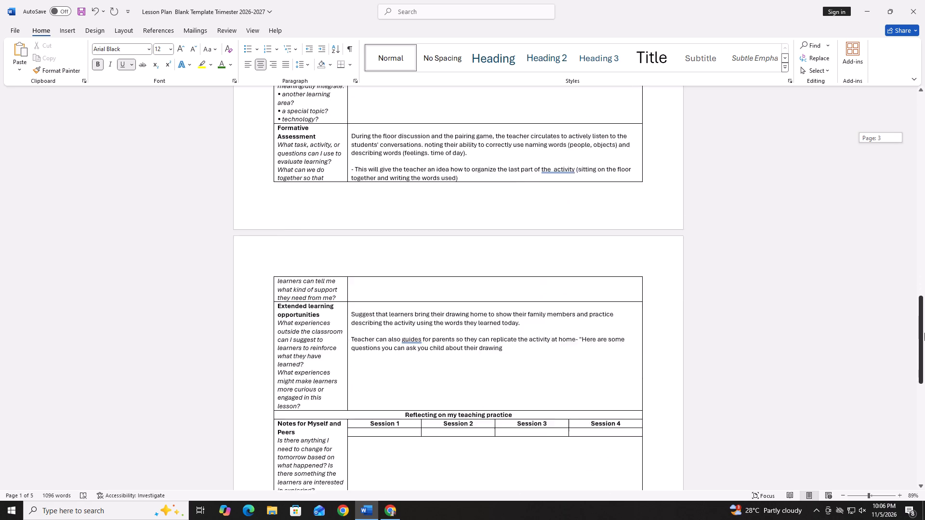
left_click_drag(924, 333, 924, 139)
left_click_drag(277, 214, 507, 351)
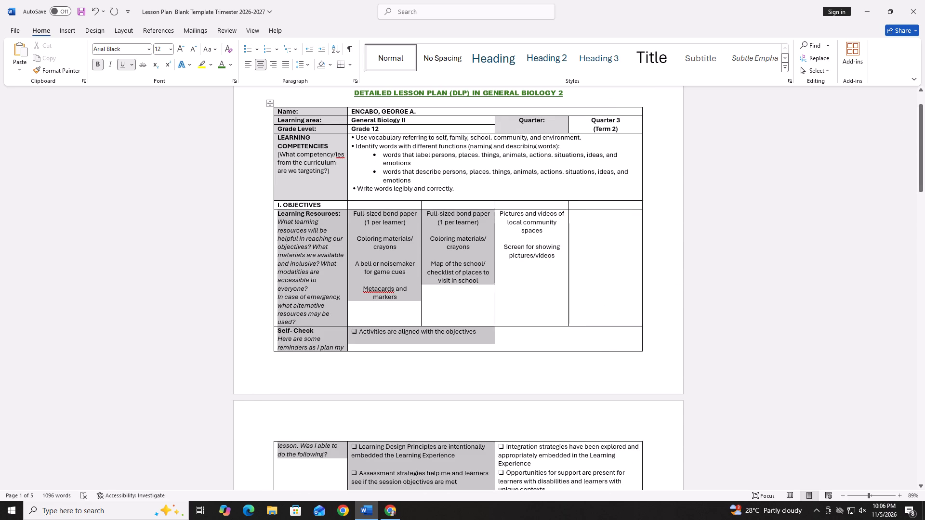
left_click_drag(507, 351, 650, 447)
key("BackSpace")
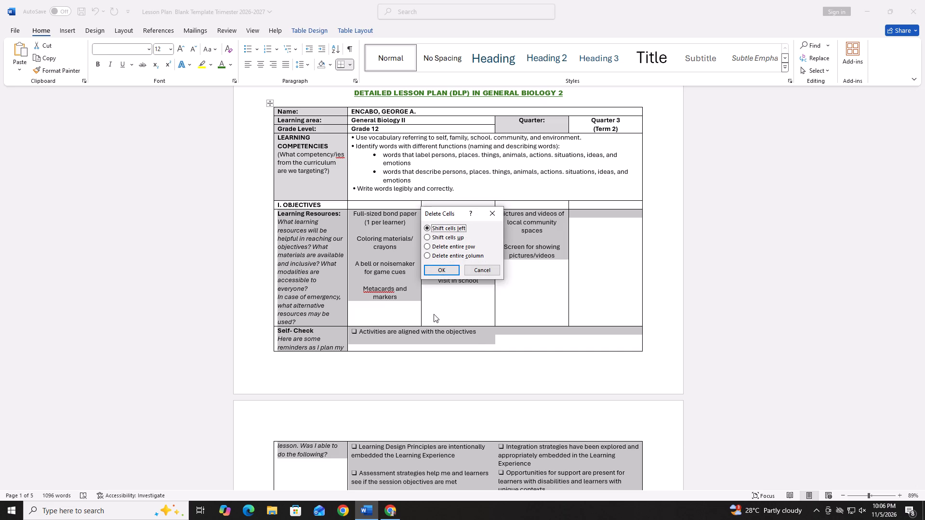
left_click(453, 267)
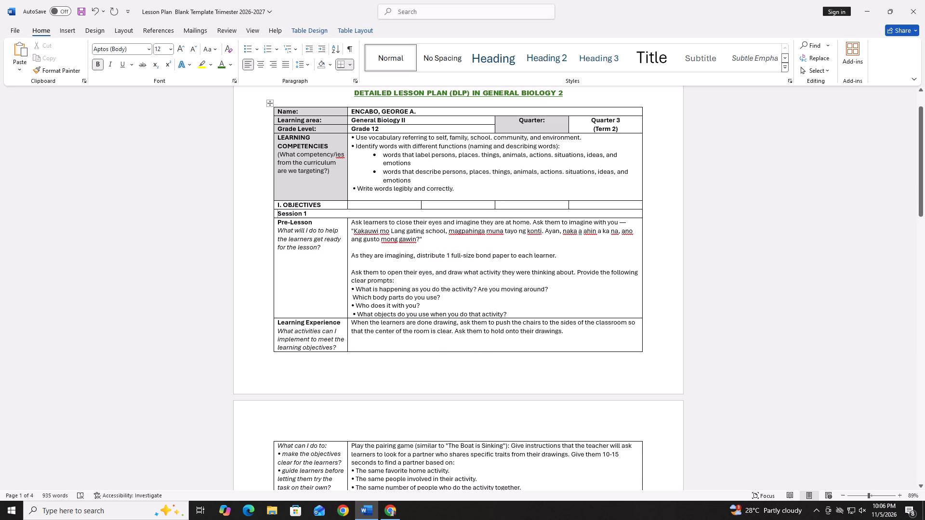
left_click_drag(277, 212, 641, 388)
key("BackSpace")
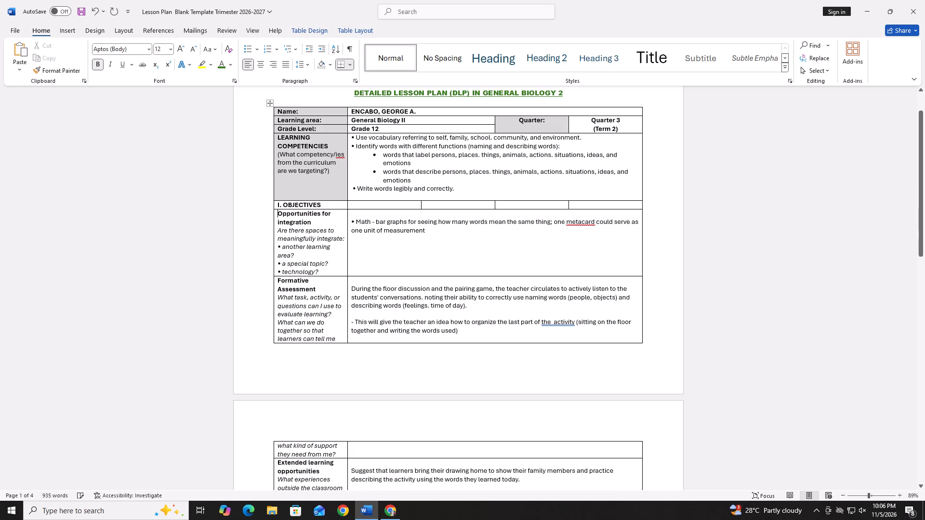
left_click_drag(277, 216, 557, 420)
key("BackSpace")
left_click(439, 272)
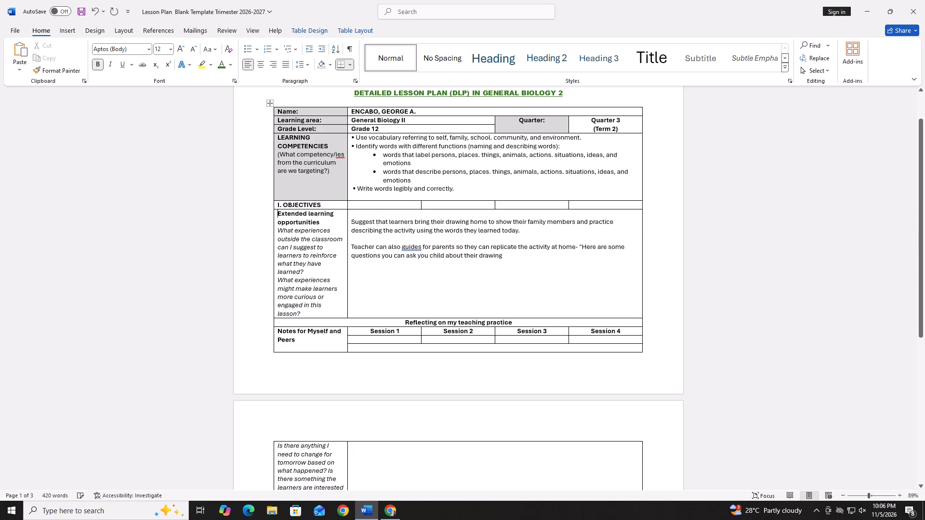
left_click_drag(277, 214, 565, 453)
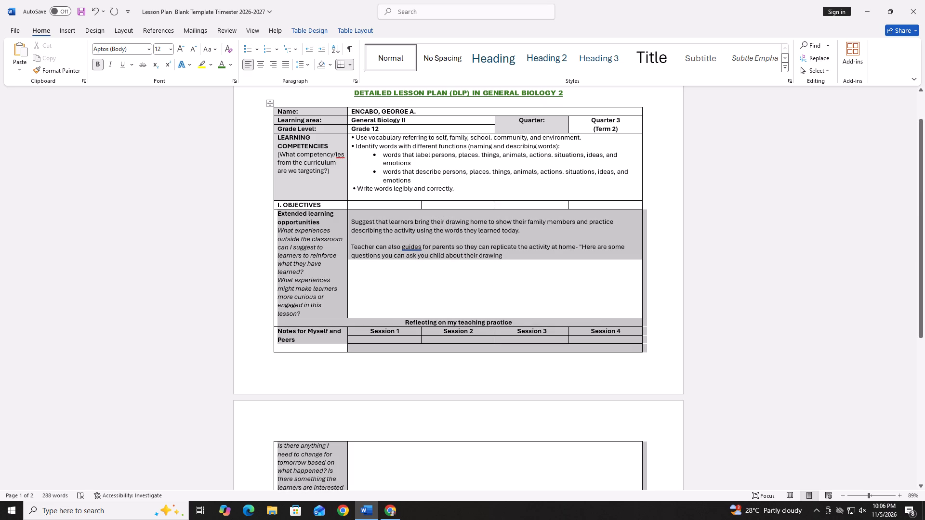
left_click_drag(565, 453, 569, 462)
key("BackSpace")
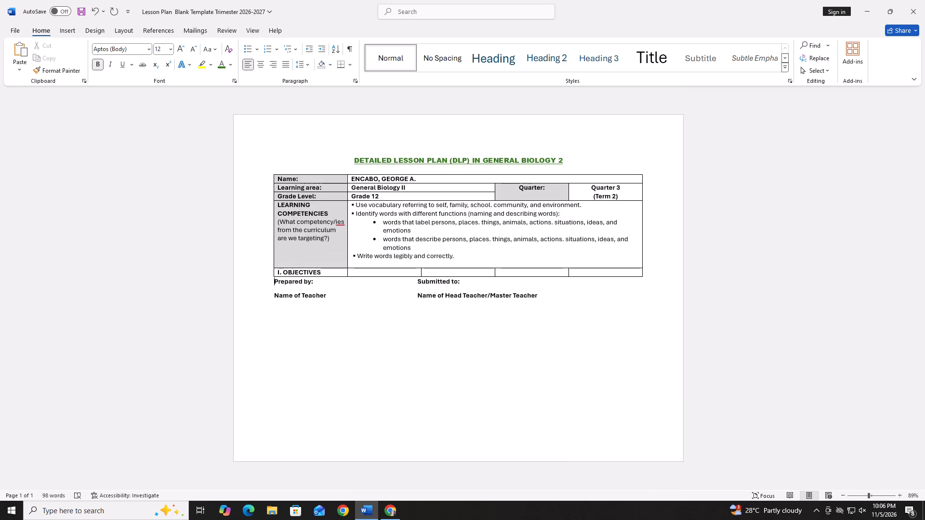
Add three blank lines between the table and the "Prepared by:" signature block.
key("Return")
key("Return")
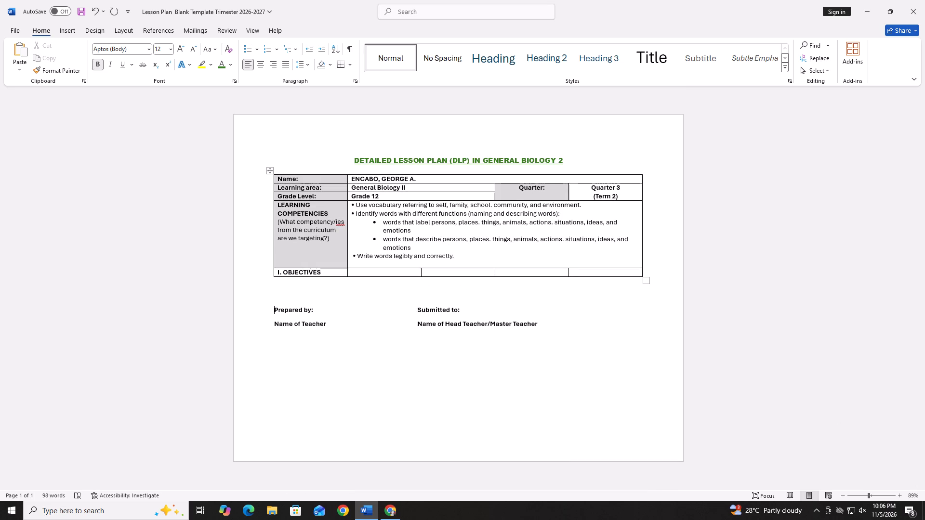
key("Return")
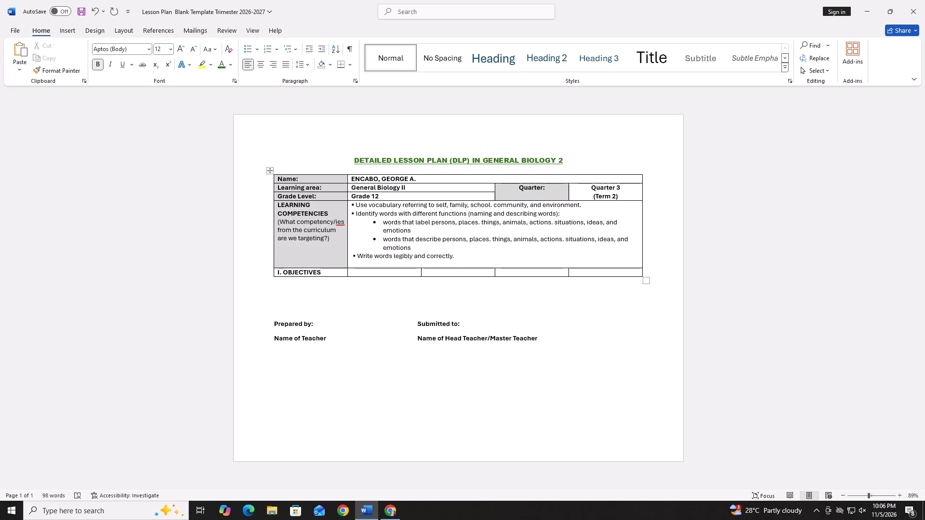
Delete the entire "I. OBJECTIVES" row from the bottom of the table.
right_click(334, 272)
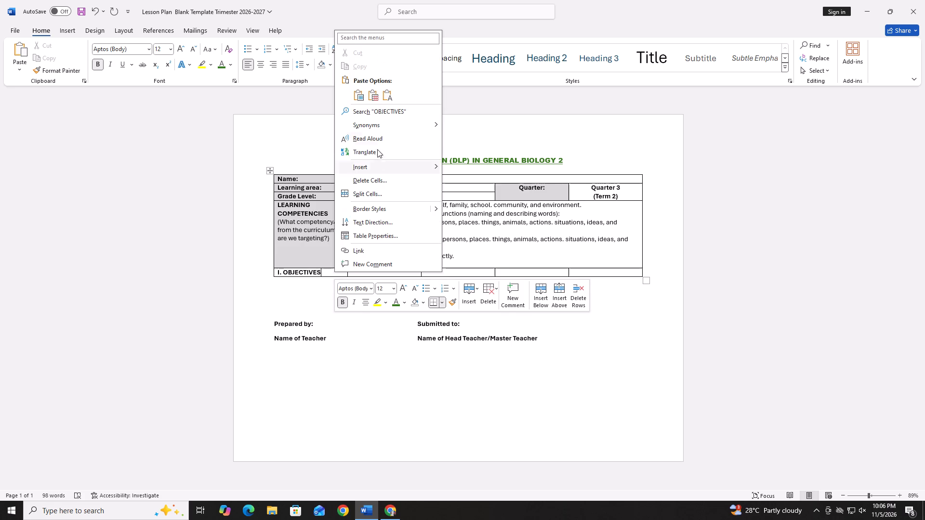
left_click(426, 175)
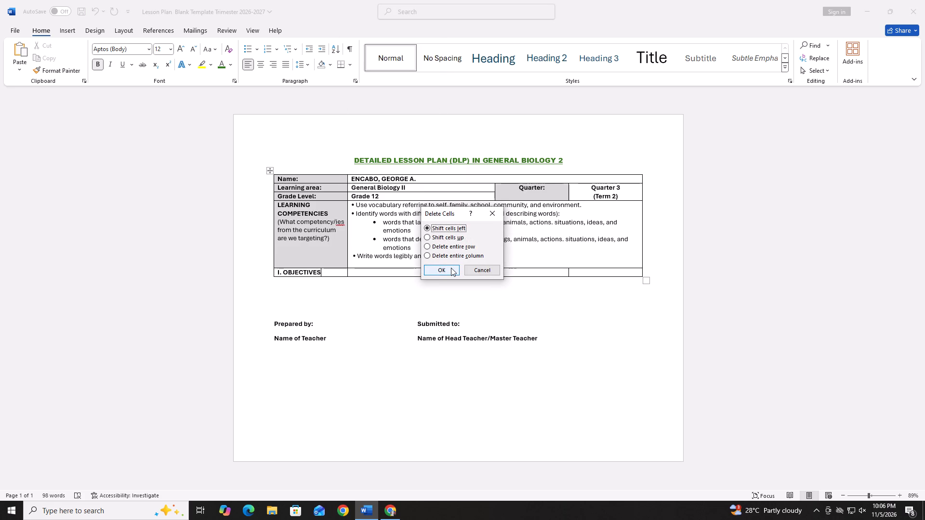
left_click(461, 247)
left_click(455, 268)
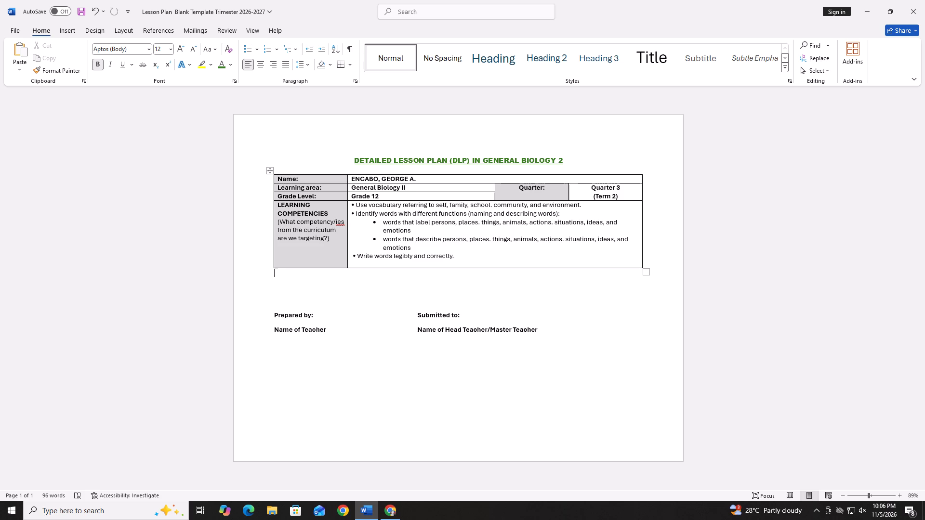
Insert a table with two columns and three rows directly below Learning Competencies, and paste "I. OBJECTIVES" into its first cell.
left_click(66, 28)
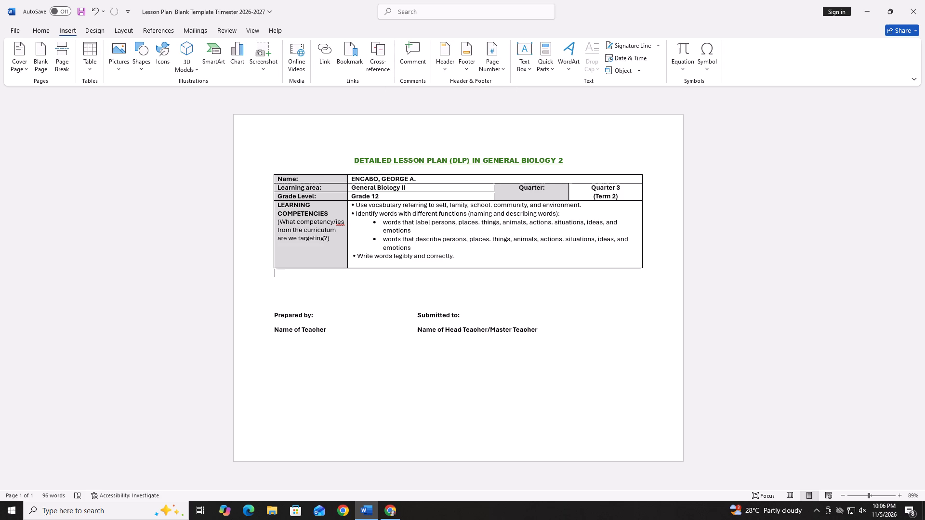
left_click(96, 42)
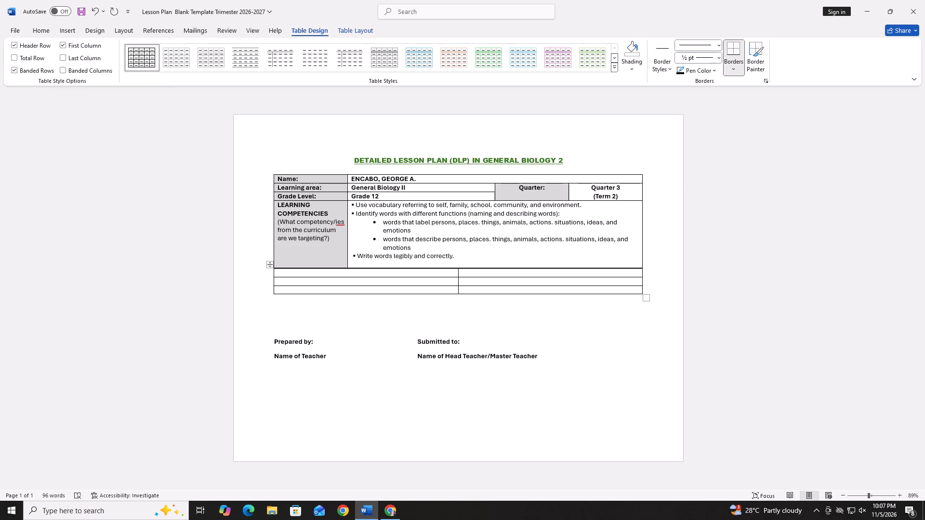
key("ctrl+v")
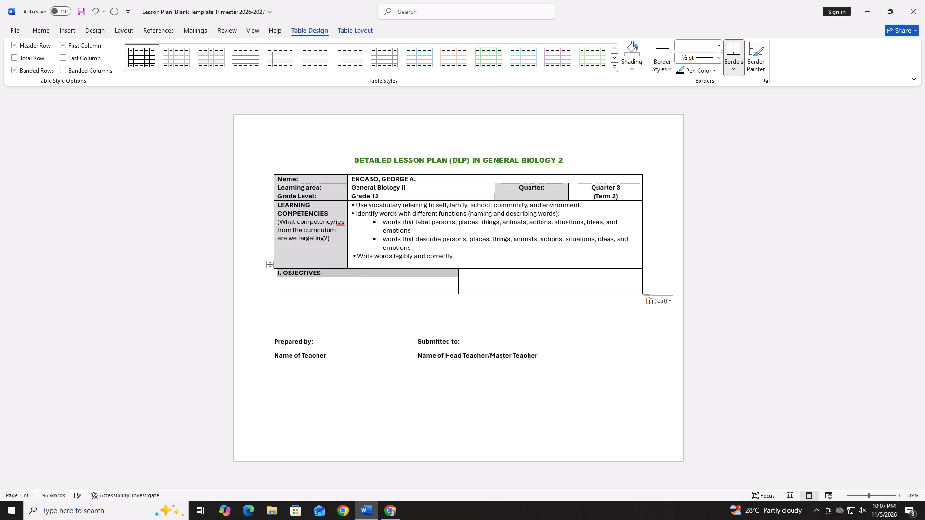
left_click(366, 333)
Center the "I. OBJECTIVES" heading in its table cell.
triple_click(312, 272)
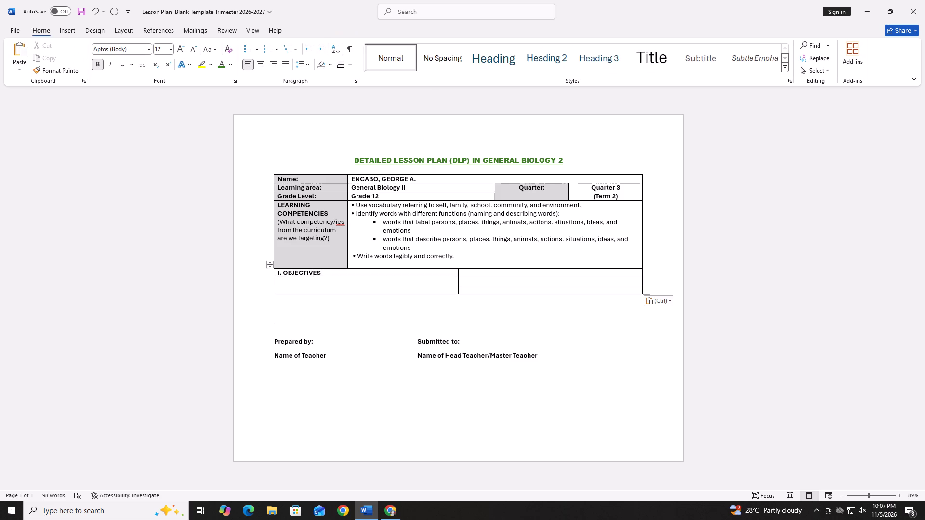
left_click(50, 28)
left_click(259, 66)
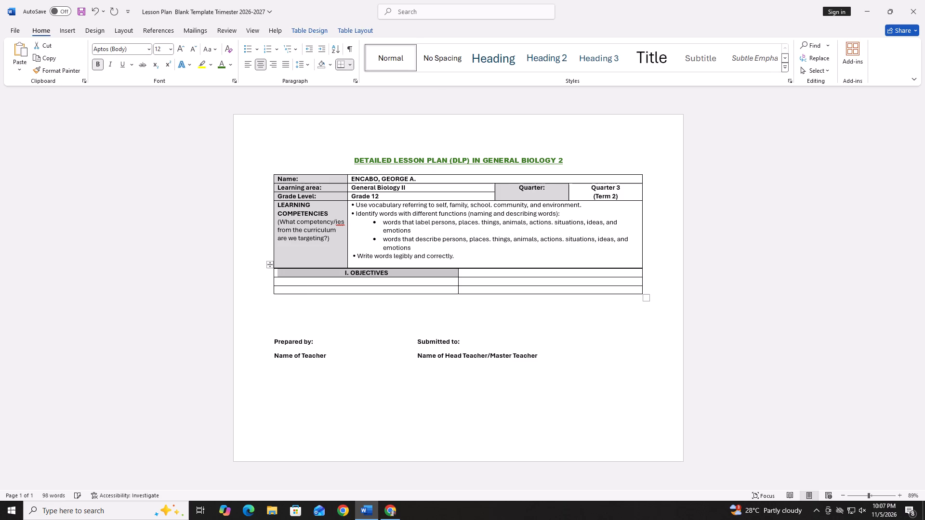
Narrow the first column of the objectives table so its divider lines up with the Learning Competencies column above.
left_click(459, 281)
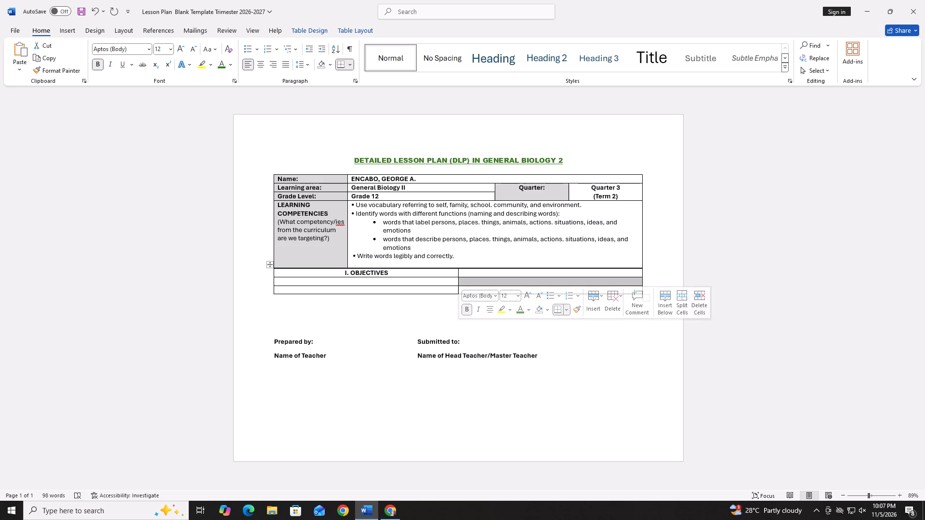
left_click(871, 494)
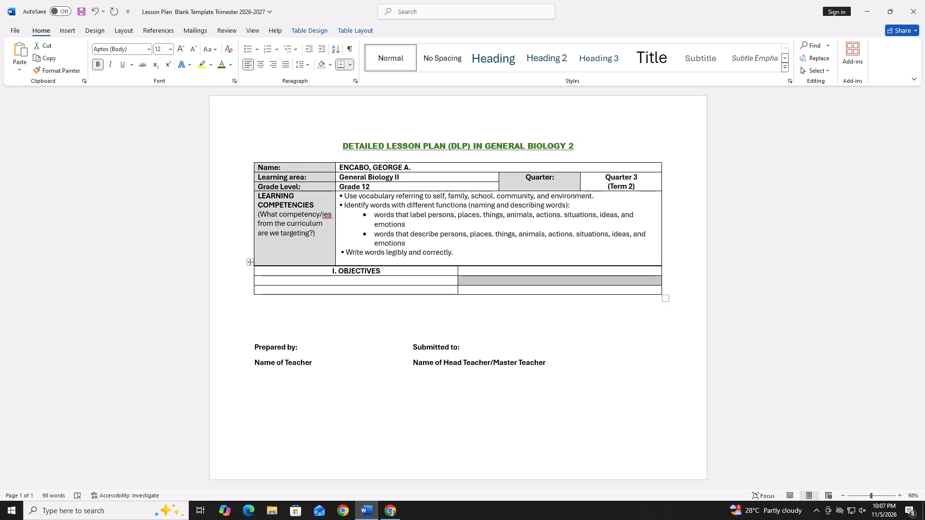
left_click_drag(458, 271, 336, 275)
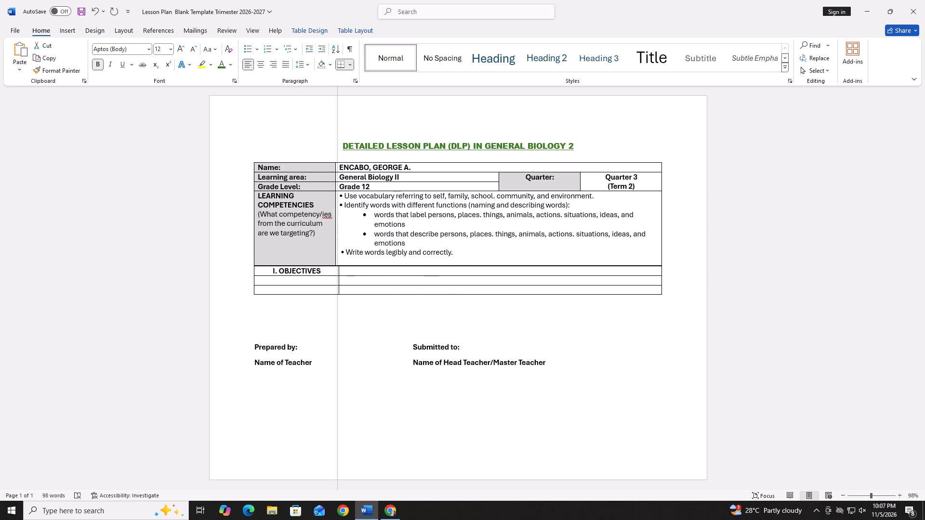
left_click_drag(336, 275, 334, 275)
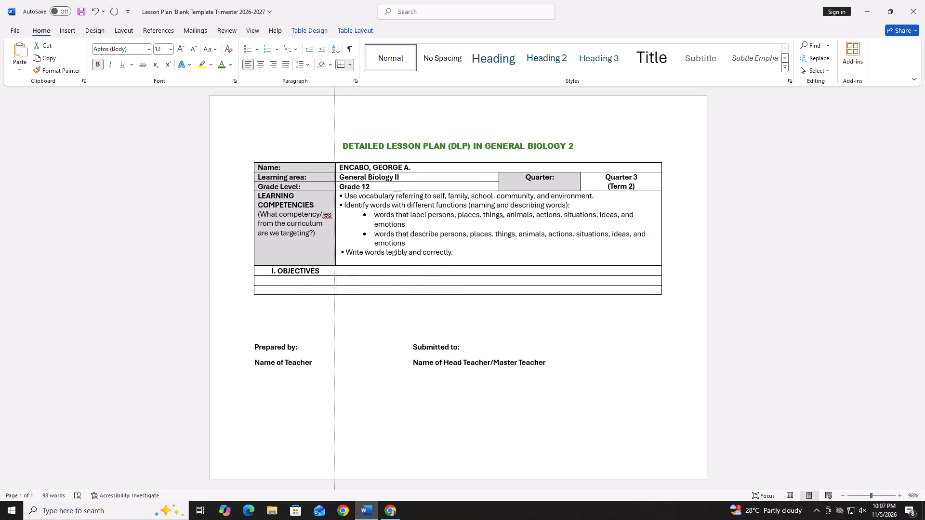
left_click_drag(334, 275, 335, 275)
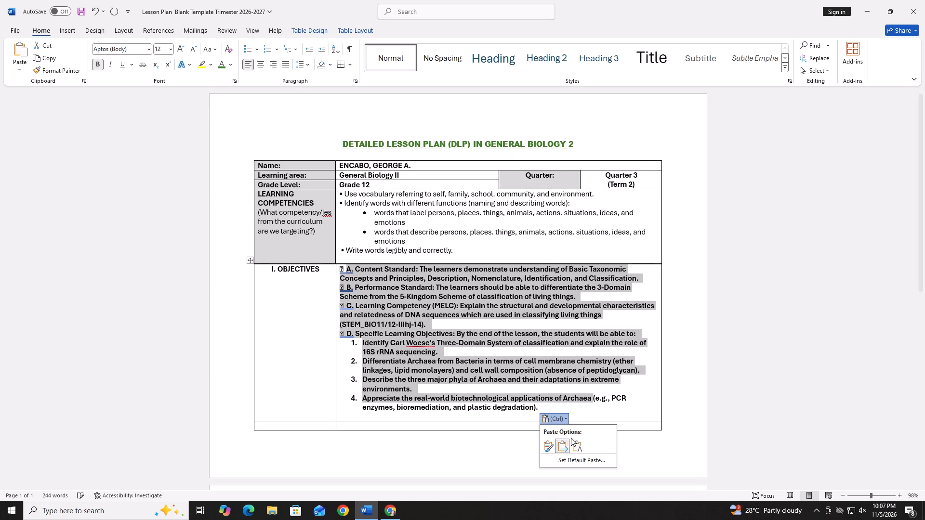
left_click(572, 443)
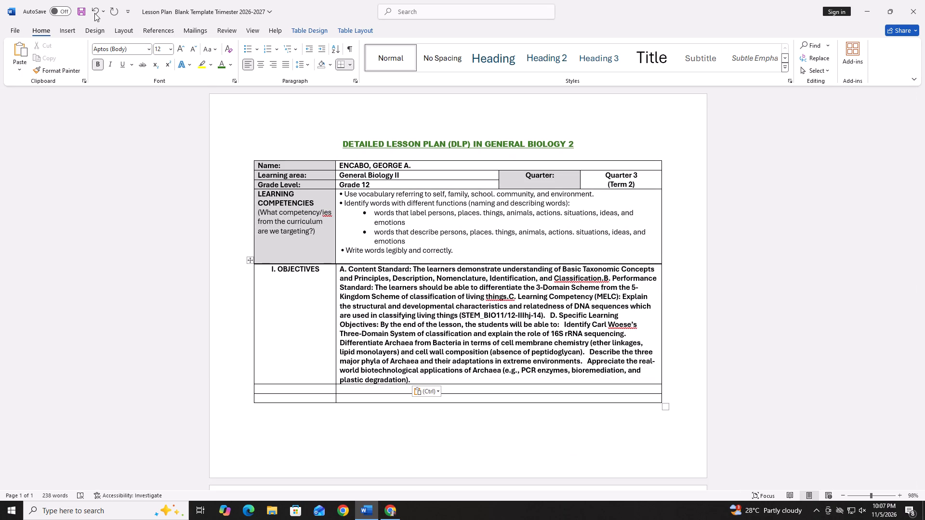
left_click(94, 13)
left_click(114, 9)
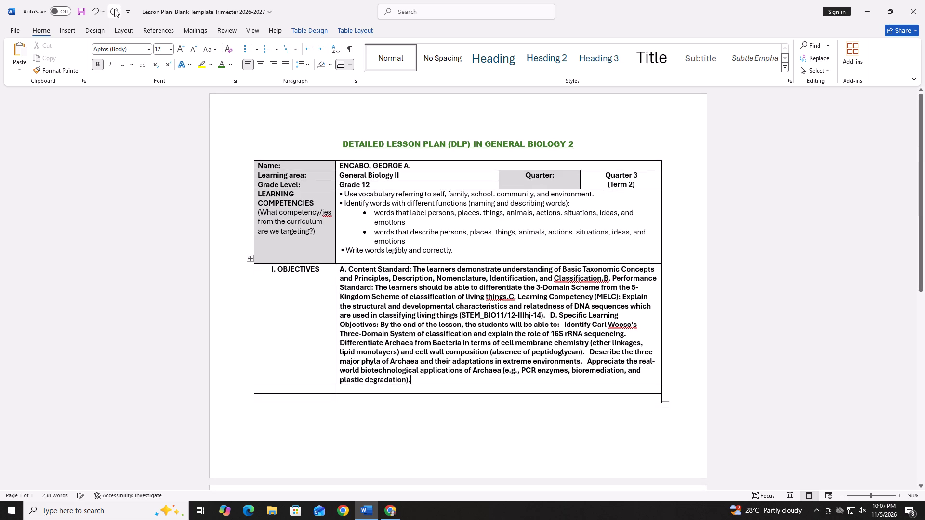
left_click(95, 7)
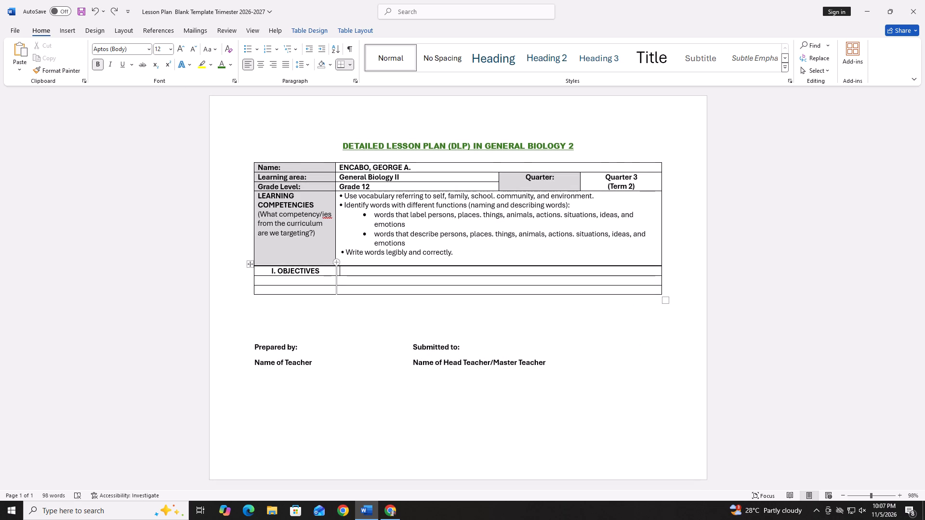
Paste the copied objectives into the cell beside "I. OBJECTIVES" and remove bold from all the pasted text.
key("ctrl+v")
left_click_drag(346, 269, 594, 400)
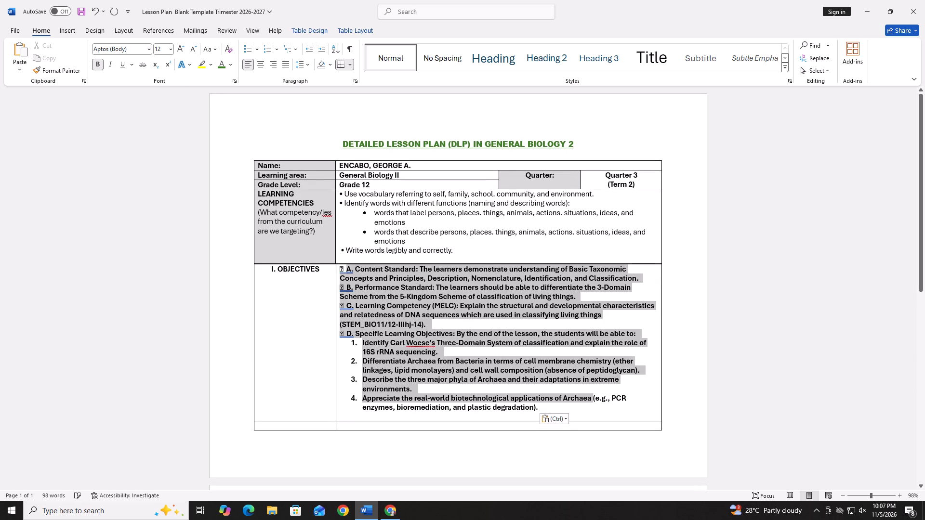
left_click_drag(594, 400, 597, 403)
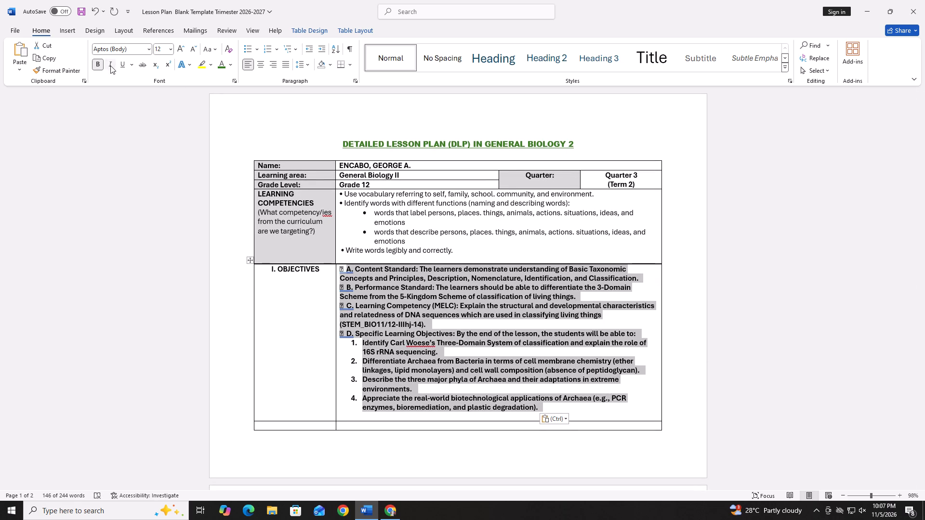
left_click(93, 65)
left_click(460, 274)
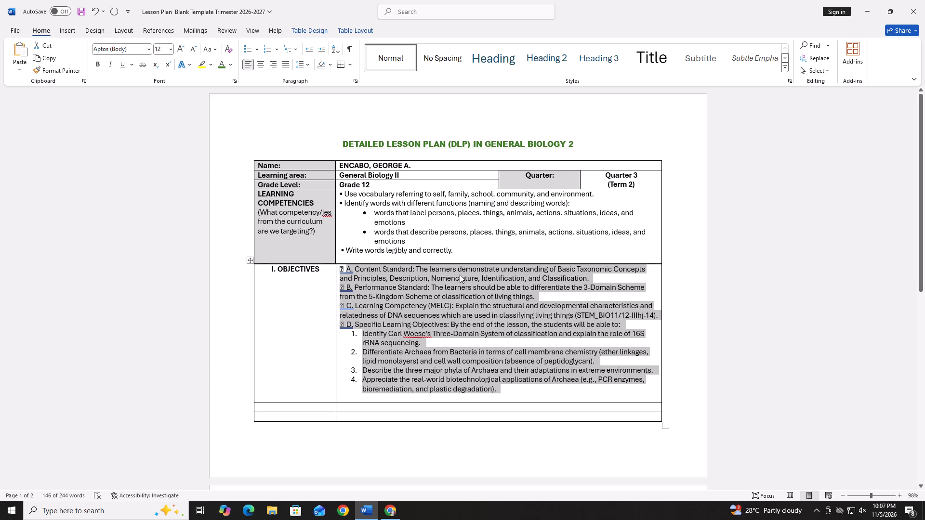
left_click(342, 270)
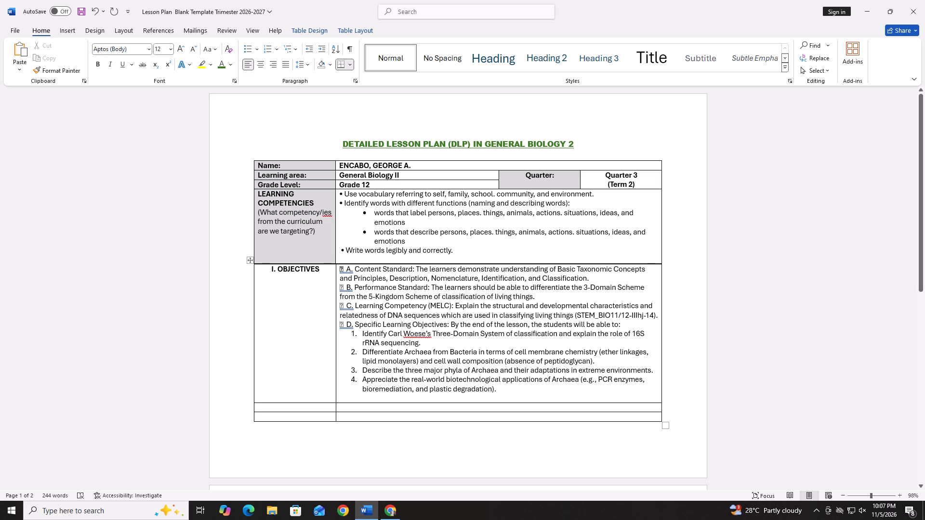
left_click(553, 409)
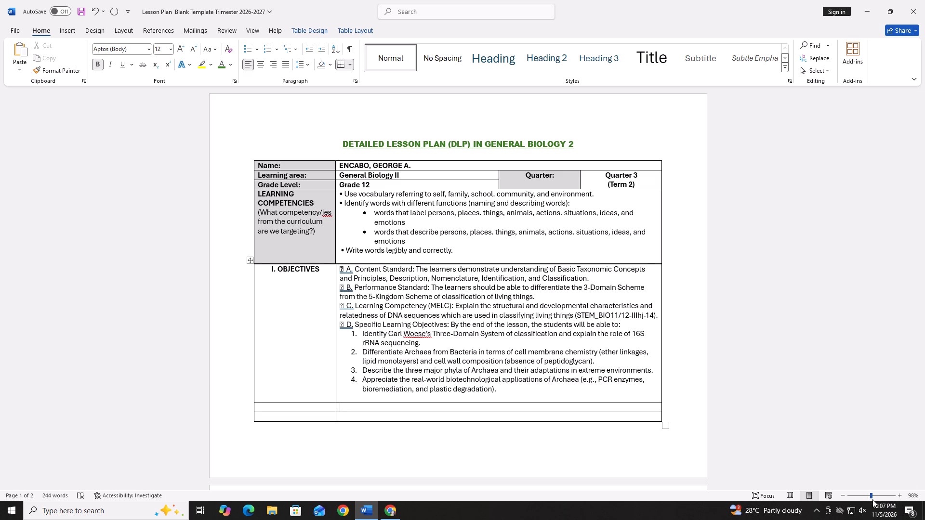
Bold the labels "A. Content Standard", "B. Performance Standard" and "C. Learning Competency (MELC)" in the objectives cell.
left_click(876, 497)
left_click(871, 494)
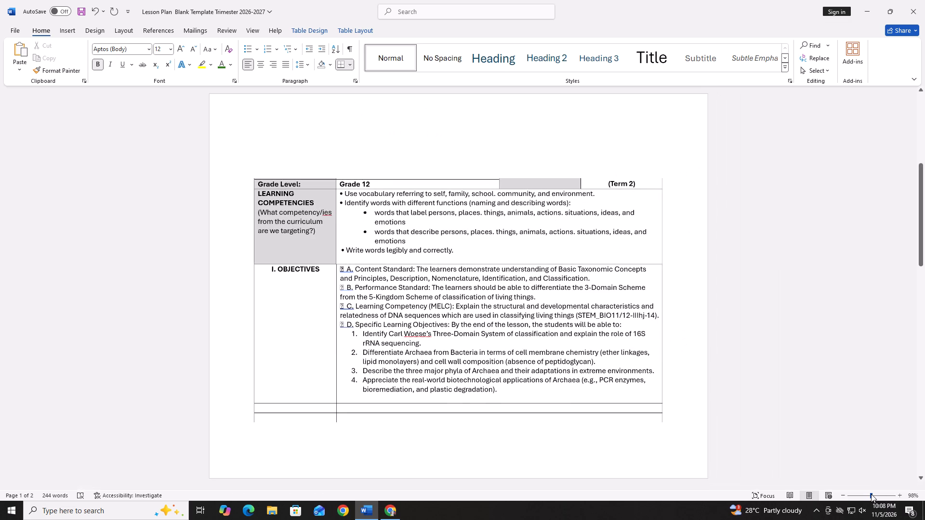
left_click(874, 494)
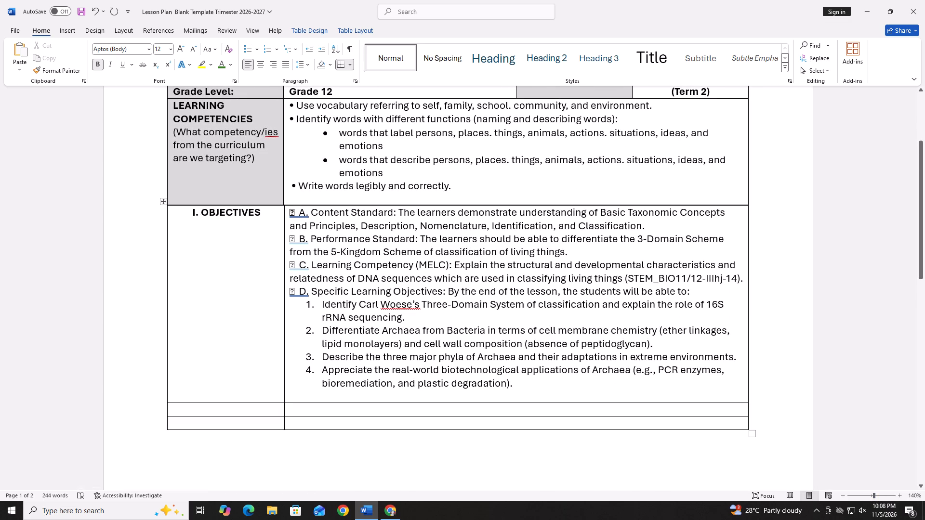
left_click_drag(301, 214, 391, 218)
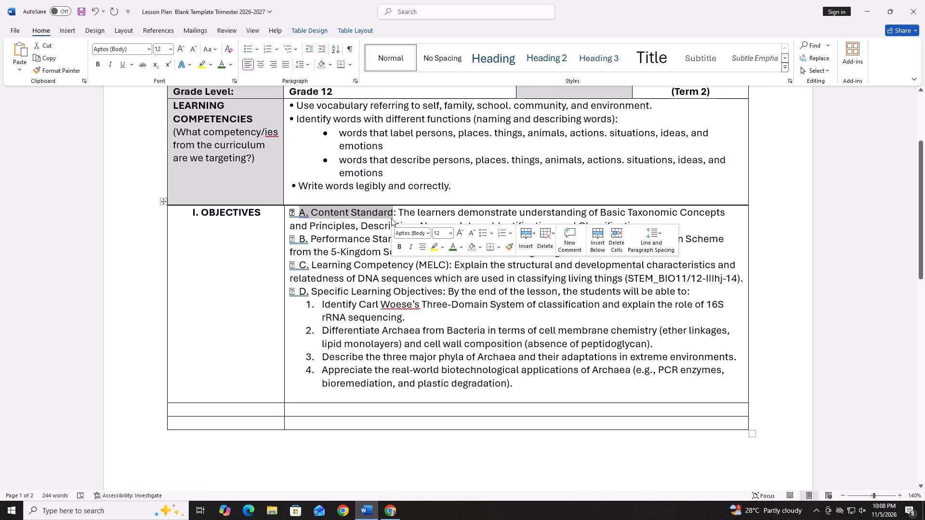
key("ctrl+b")
left_click_drag(301, 238, 307, 239)
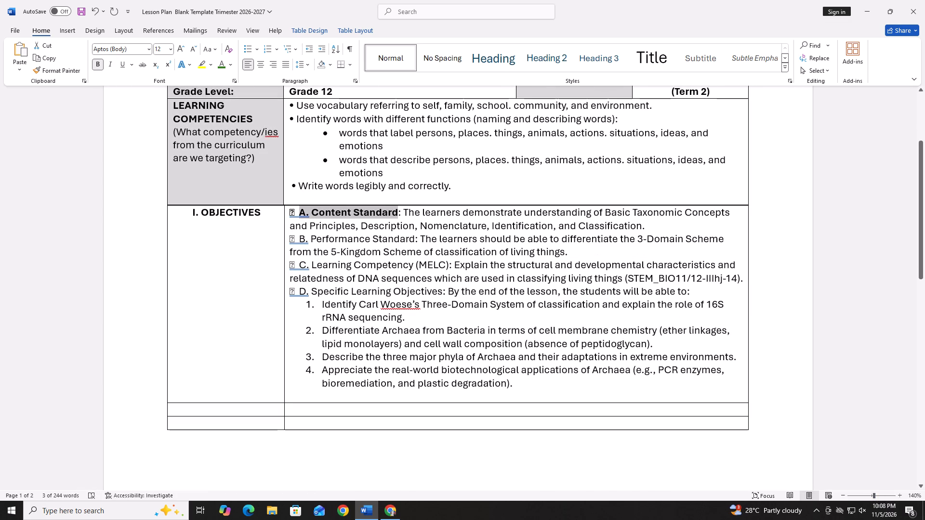
left_click_drag(307, 239, 403, 239)
key("ctrl+b")
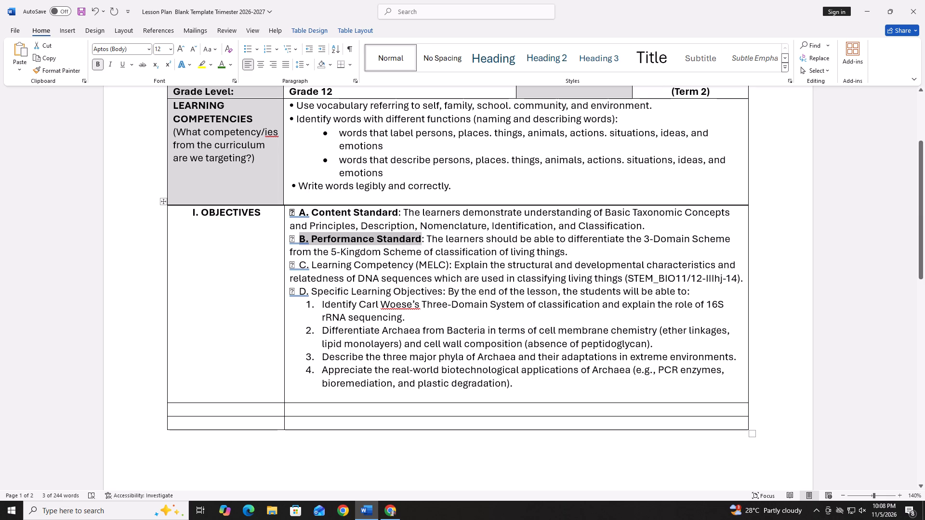
left_click_drag(300, 266, 444, 271)
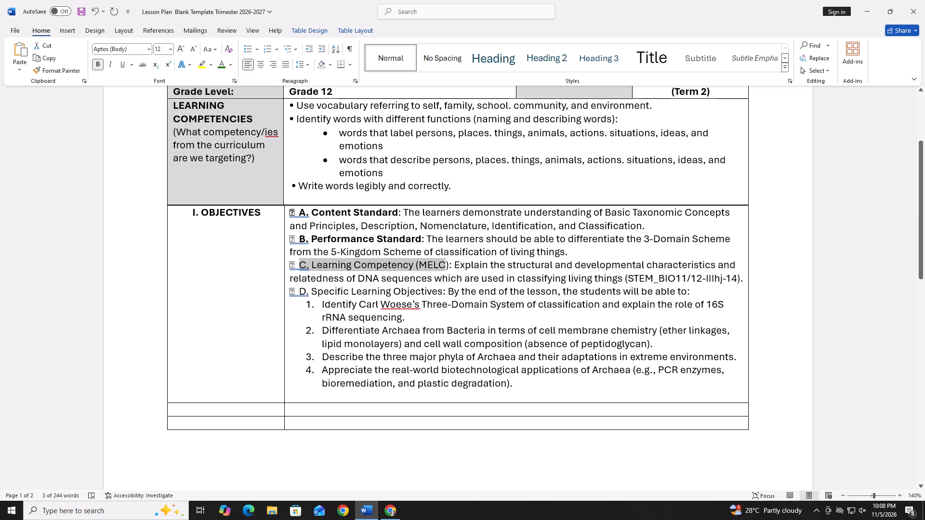
left_click_drag(444, 271, 447, 269)
left_click_drag(447, 269, 449, 269)
key("ctrl+b")
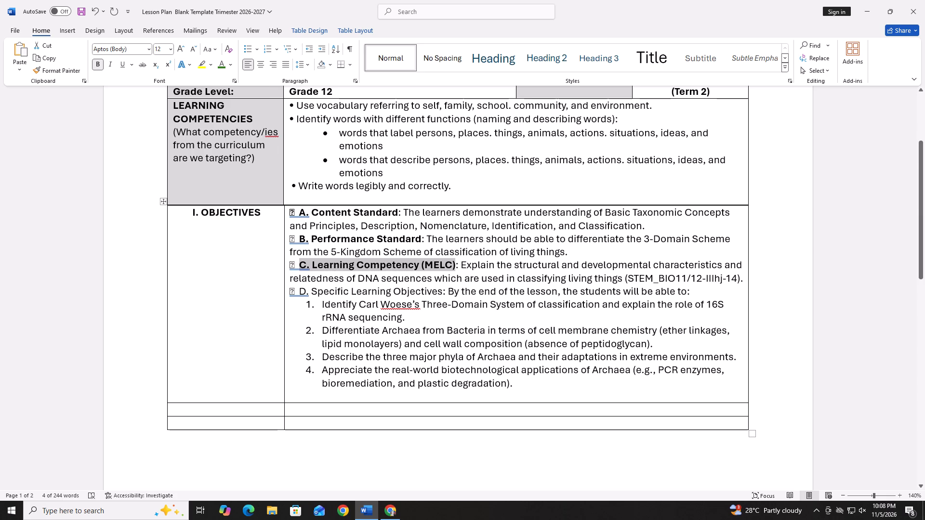
Shorten the competency code at the end of item C to STEM_BIO12.
left_click_drag(703, 279, 714, 280)
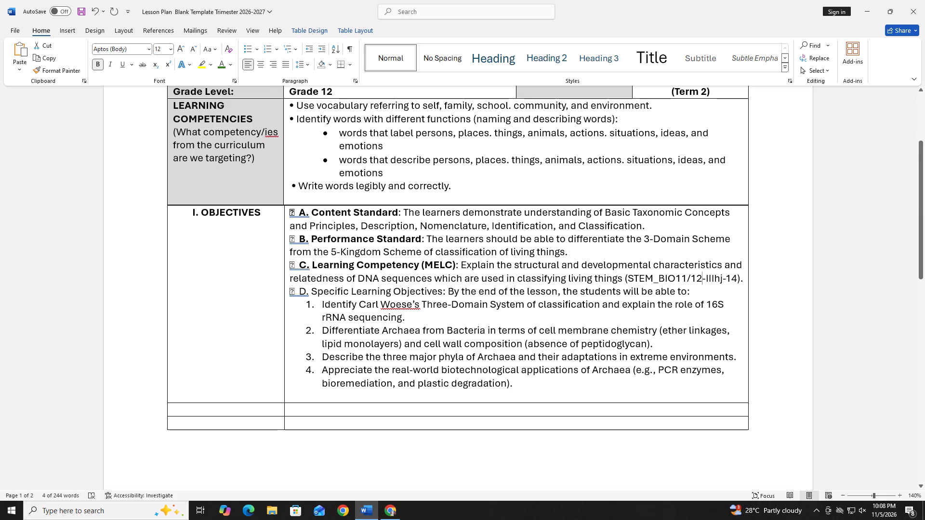
left_click_drag(714, 280, 734, 283)
key("BackSpace")
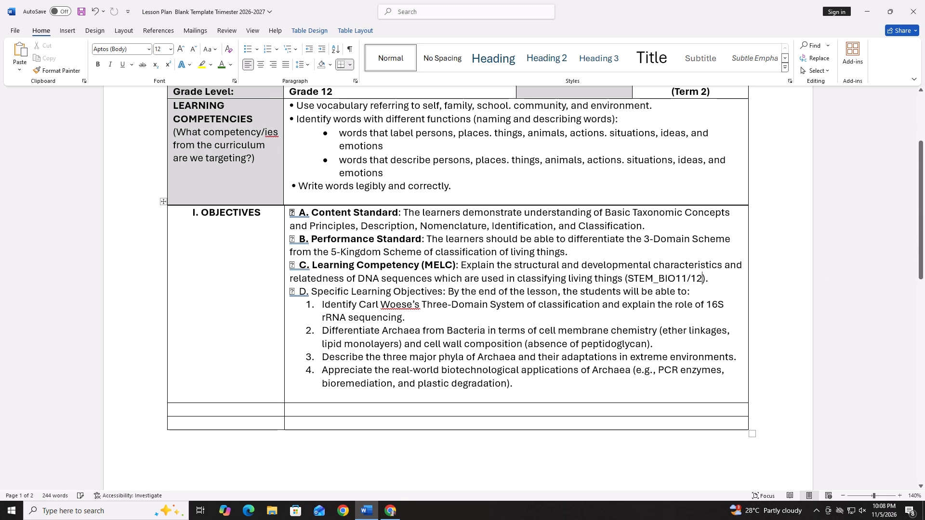
left_click(695, 277)
left_click(692, 278)
key("BackSpace")
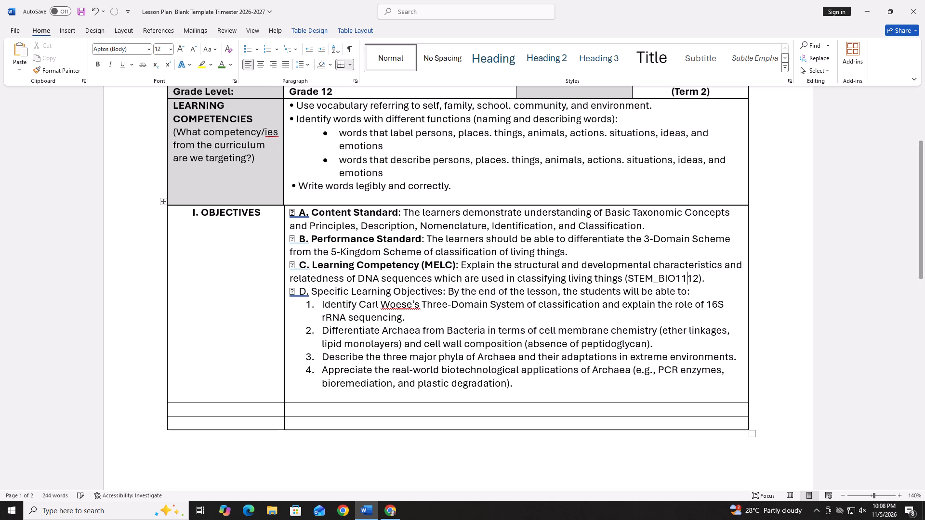
key("BackSpace")
key("BackSpace")
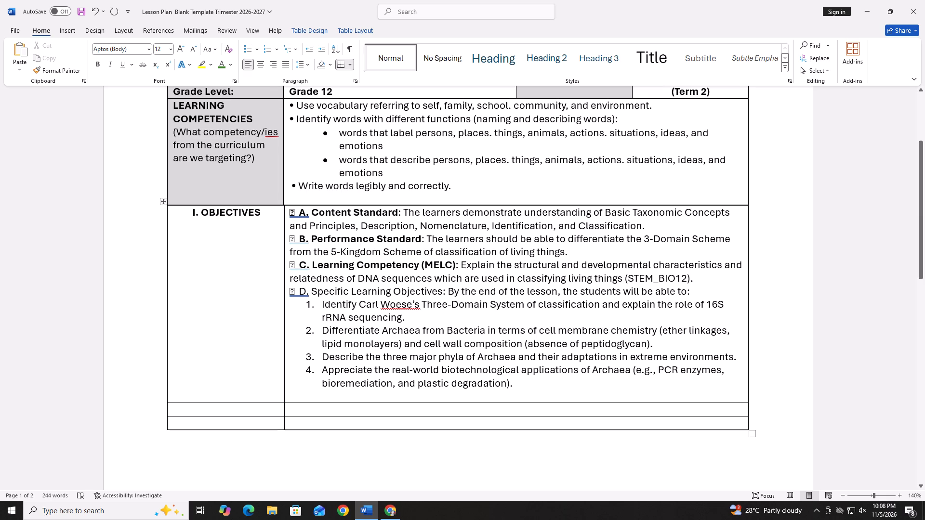
Bold the label "D. Specific Learning Objectives" in the objectives cell.
left_click_drag(301, 292, 432, 292)
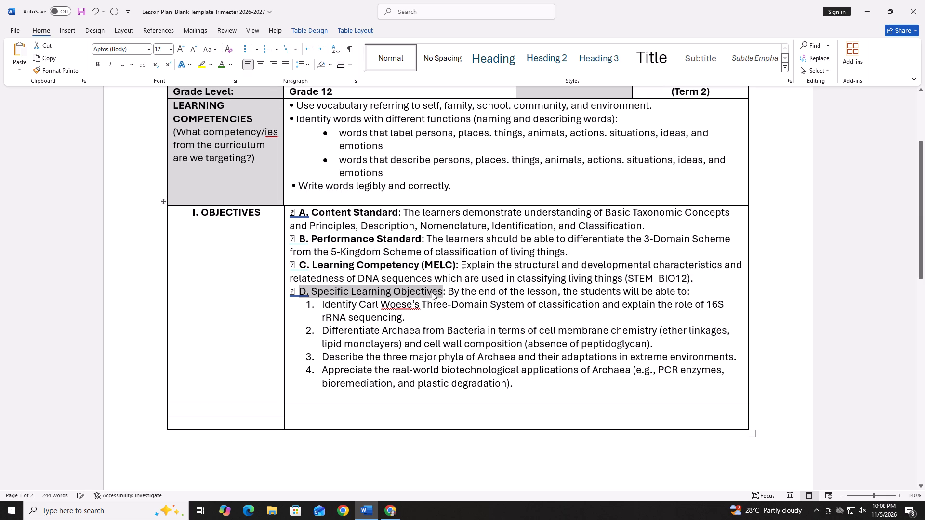
key("ctrl+b")
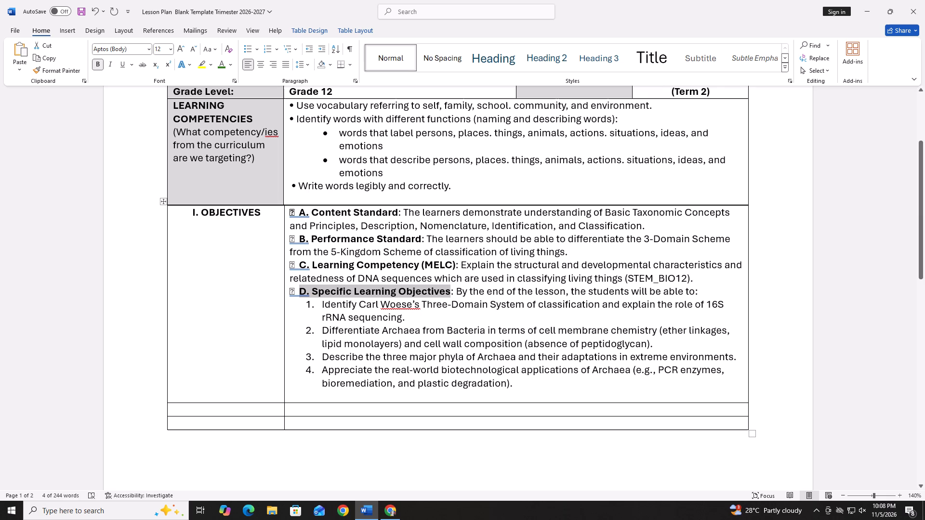
left_click(533, 310)
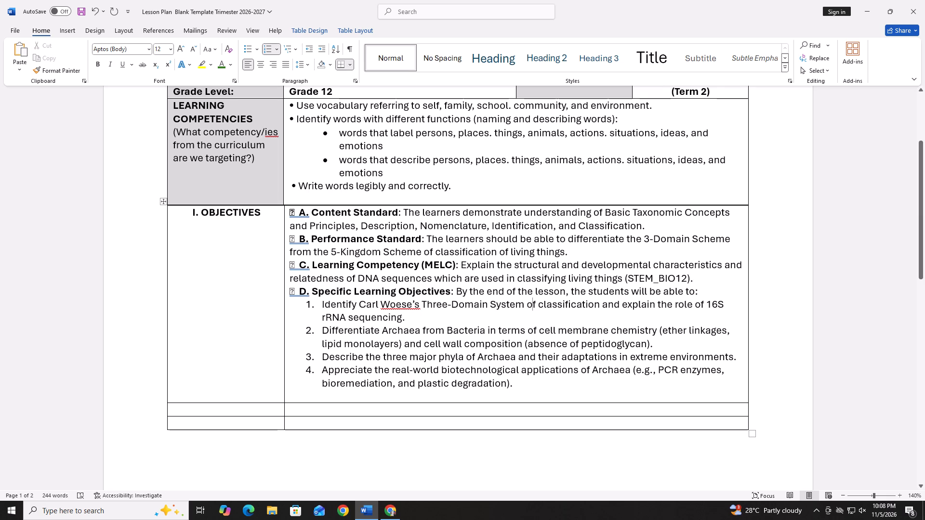
left_click(887, 355)
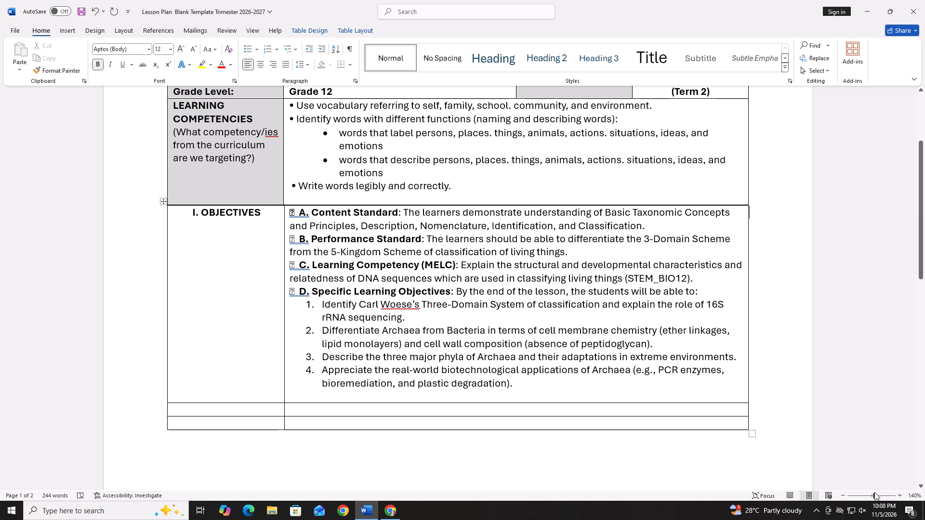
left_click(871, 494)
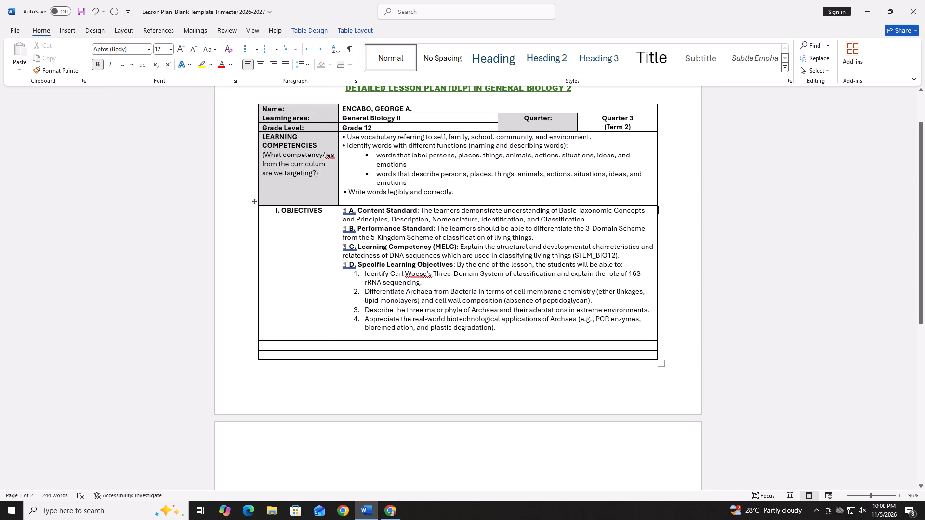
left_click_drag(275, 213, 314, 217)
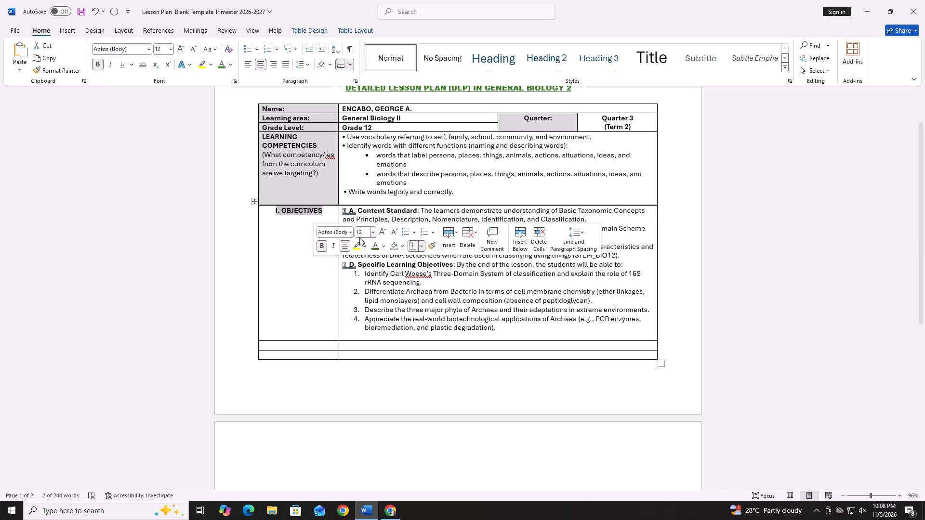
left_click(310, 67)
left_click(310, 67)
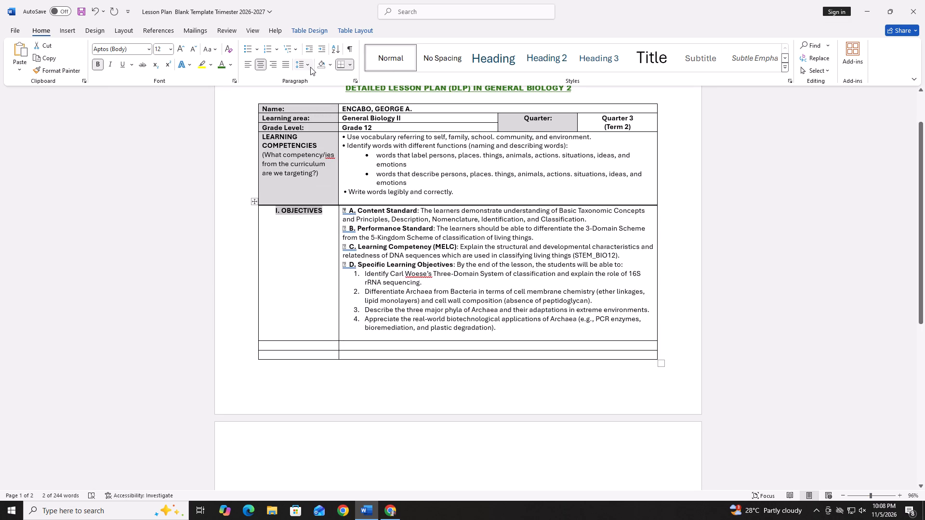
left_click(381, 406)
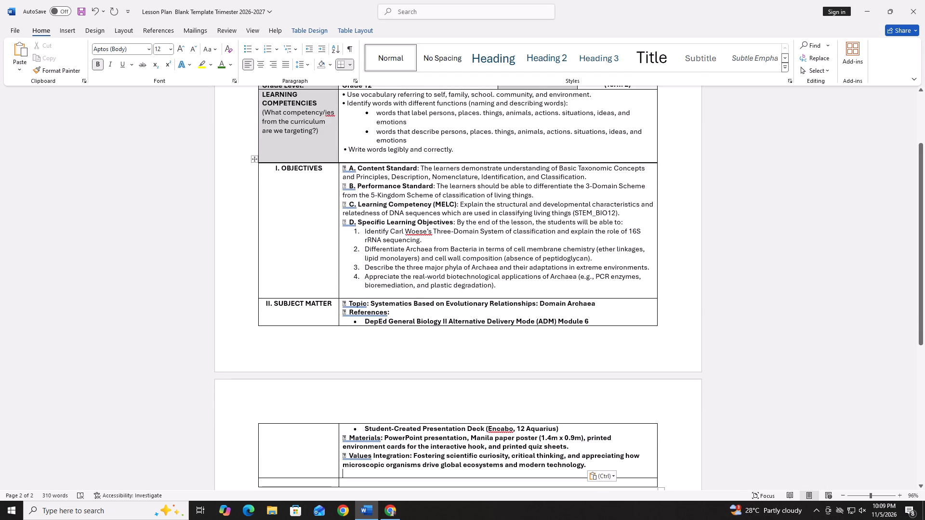
left_click_drag(349, 302, 621, 460)
left_click(99, 63)
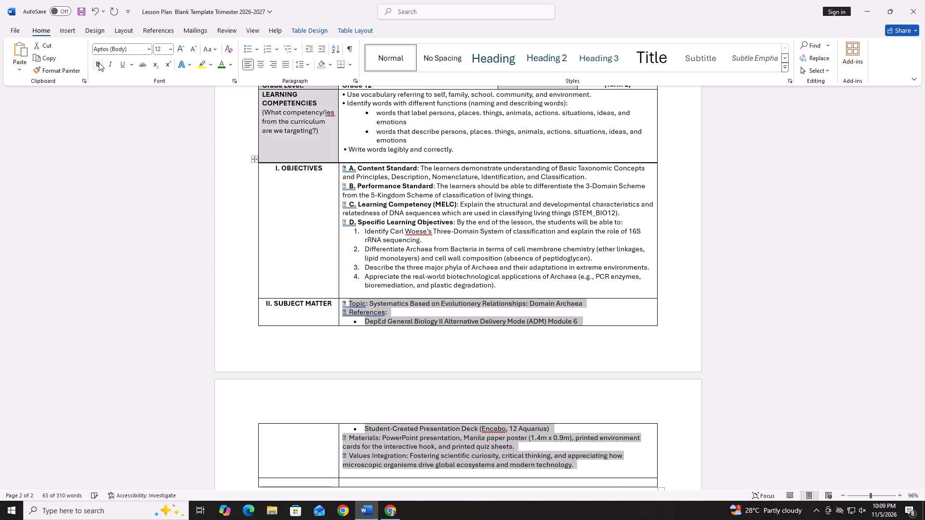
Bold the label "Topic" in the subject matter cell.
left_click(379, 296)
double_click(358, 304)
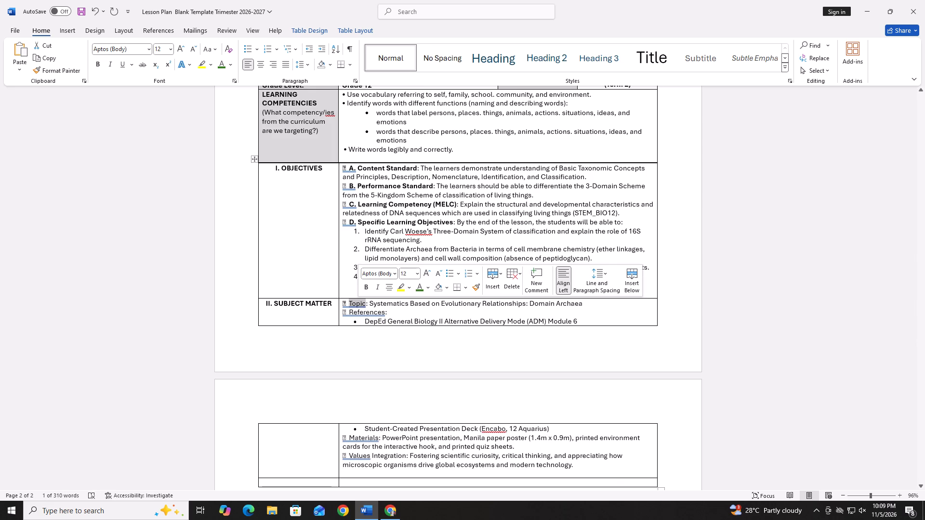
left_click(102, 64)
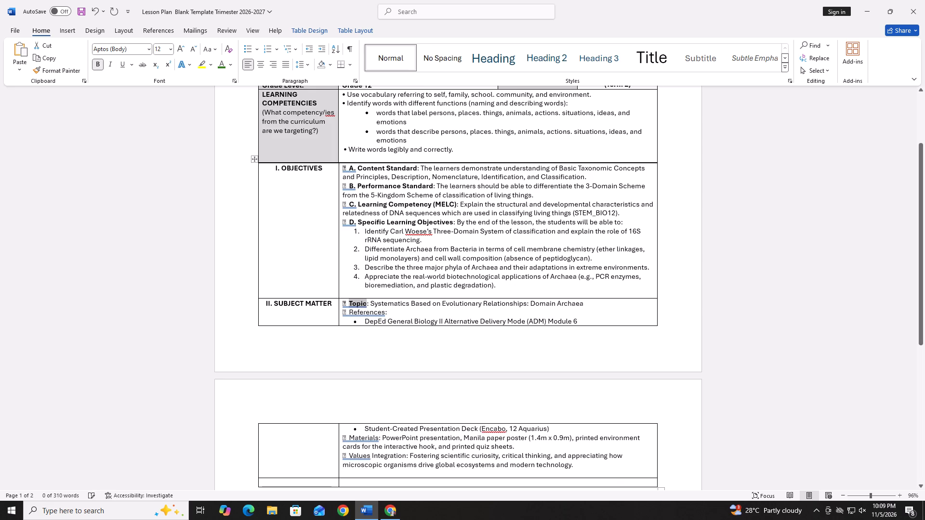
Underline the topic text "Systematics Based on Evolutionary Relationships: Domain Archaea".
left_click_drag(370, 304, 589, 308)
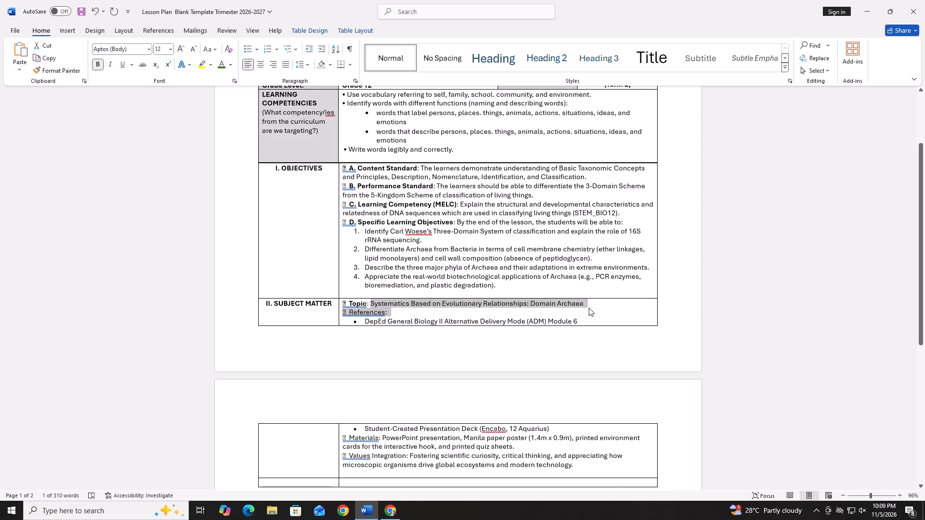
left_click(539, 313)
left_click_drag(371, 304, 436, 299)
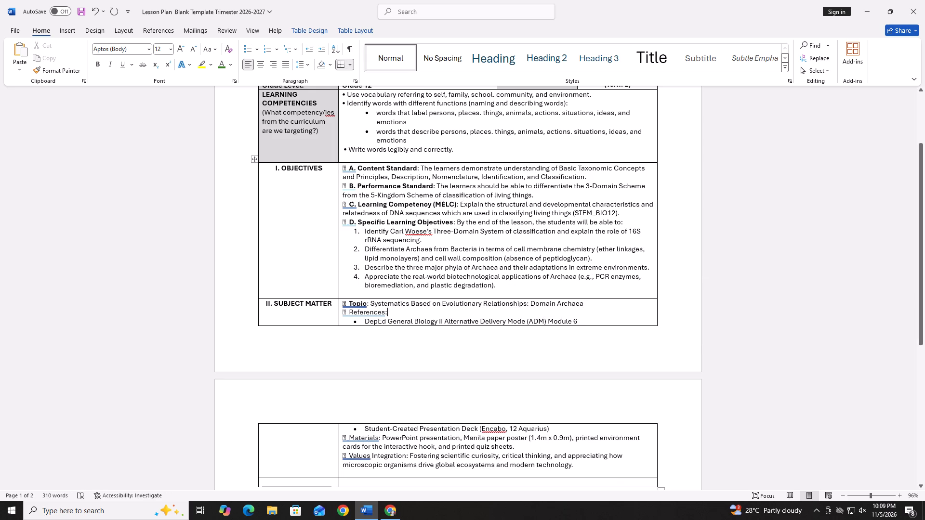
left_click_drag(436, 299, 583, 300)
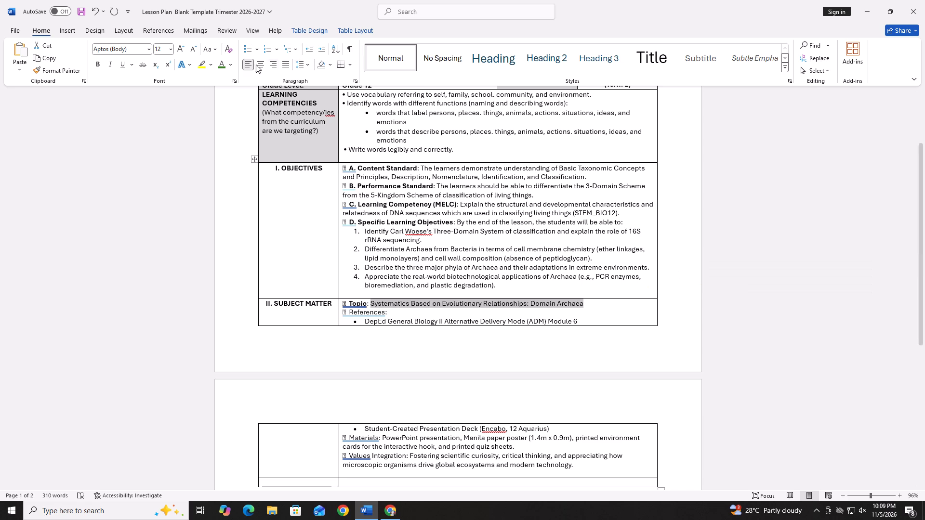
left_click(125, 65)
left_click(506, 314)
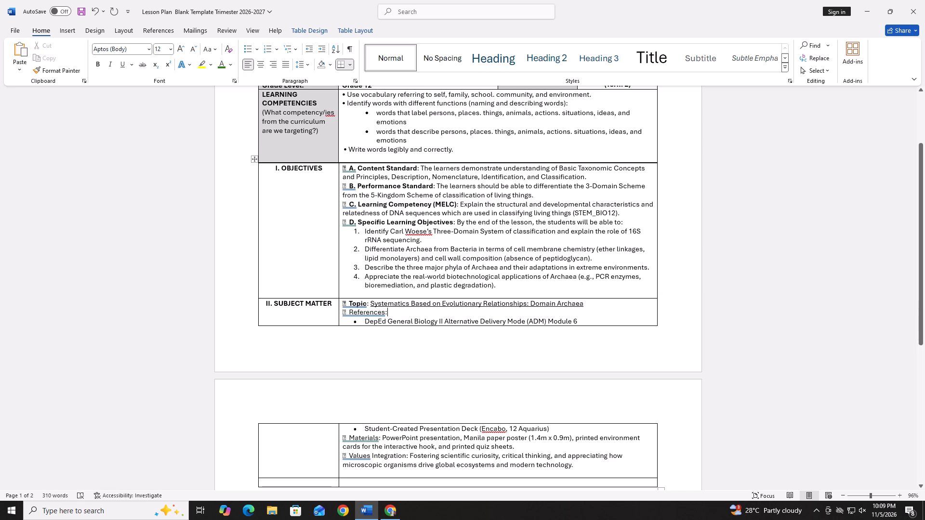
Bold the labels "References", "Materials" and "Values Integration" in the subject matter cell.
double_click(354, 314)
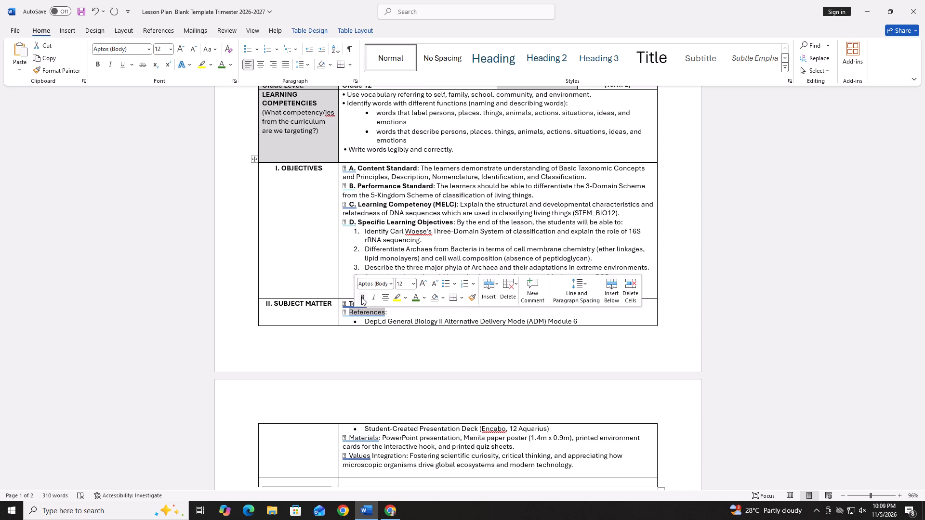
left_click(361, 297)
left_click(396, 320)
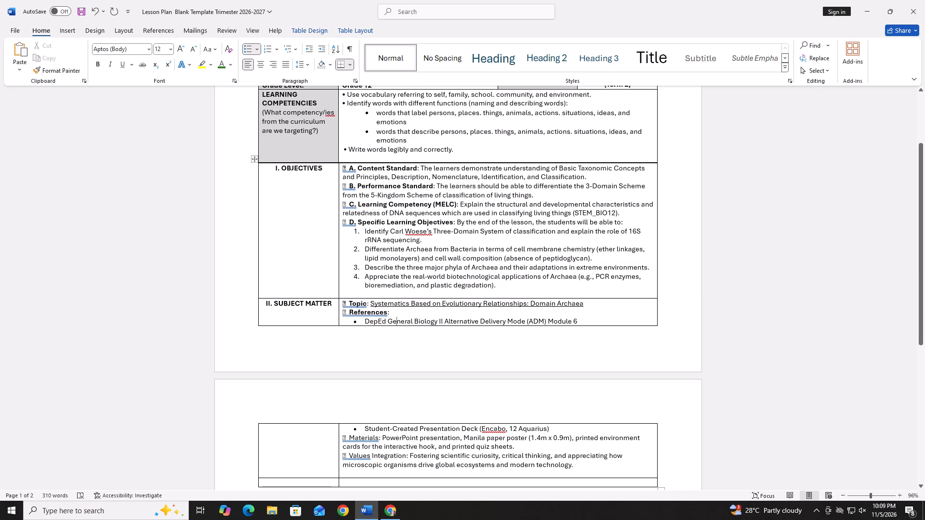
left_click_drag(924, 245, 924, 288)
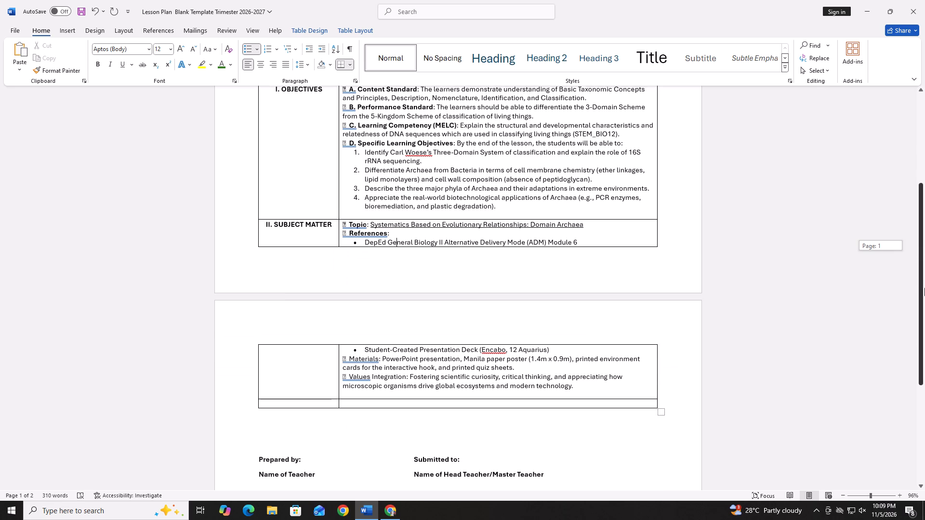
left_click_drag(924, 288, 924, 299)
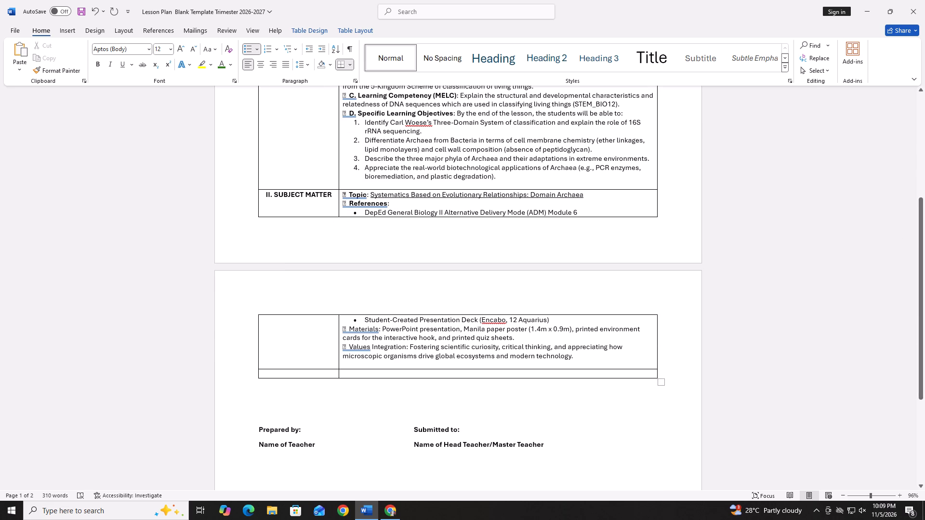
double_click(359, 333)
key("ctrl+b")
double_click(361, 347)
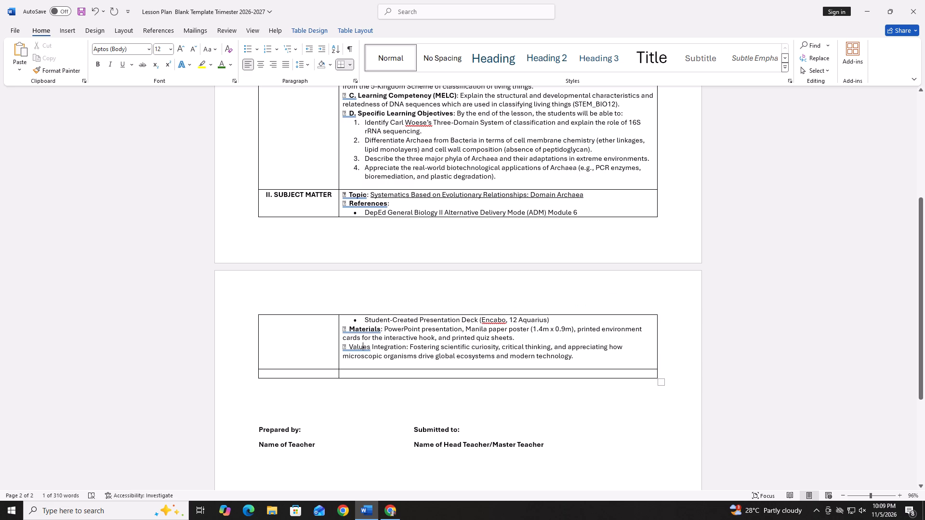
left_click(358, 347)
left_click_drag(350, 346, 392, 351)
key("ctrl+b")
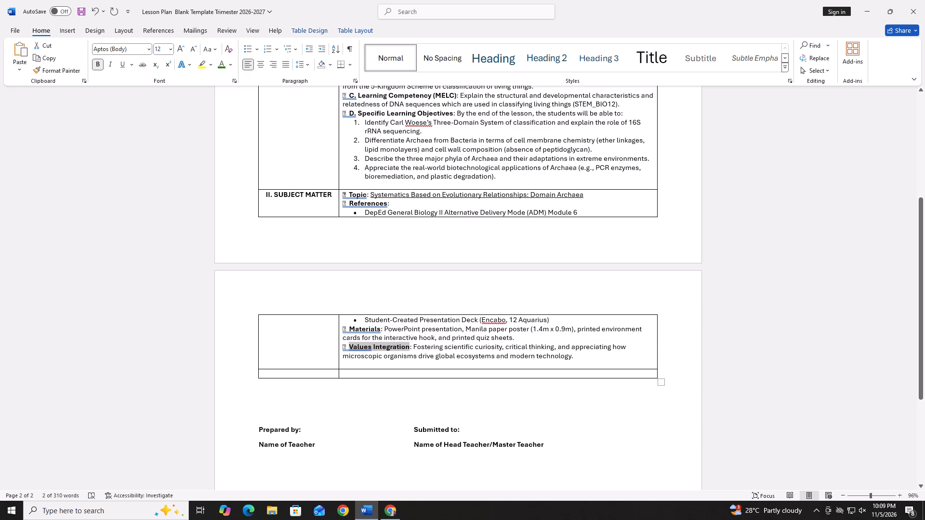
left_click(626, 358)
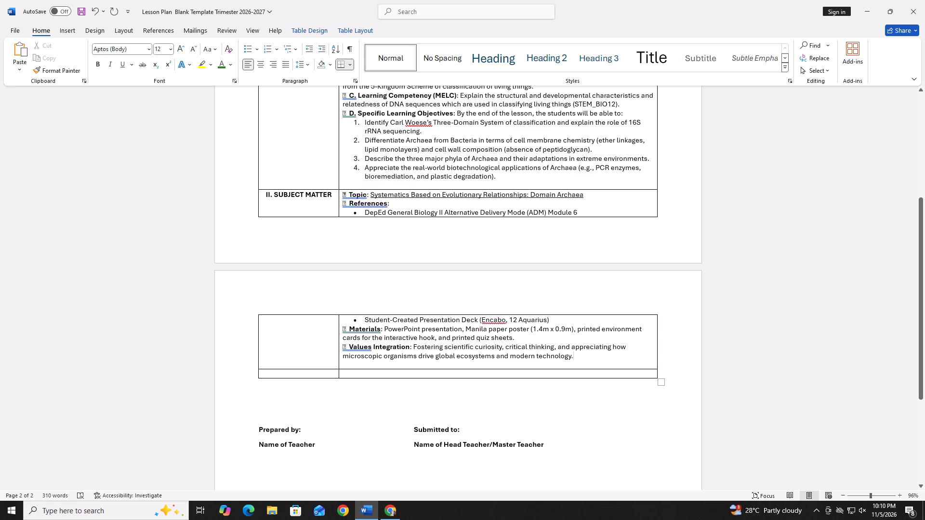
Replace "printed quiz sheets" with "quiz PPT" at the end of the Materials item.
left_click_drag(453, 340, 477, 340)
left_click_drag(477, 340, 487, 340)
double_click(502, 340)
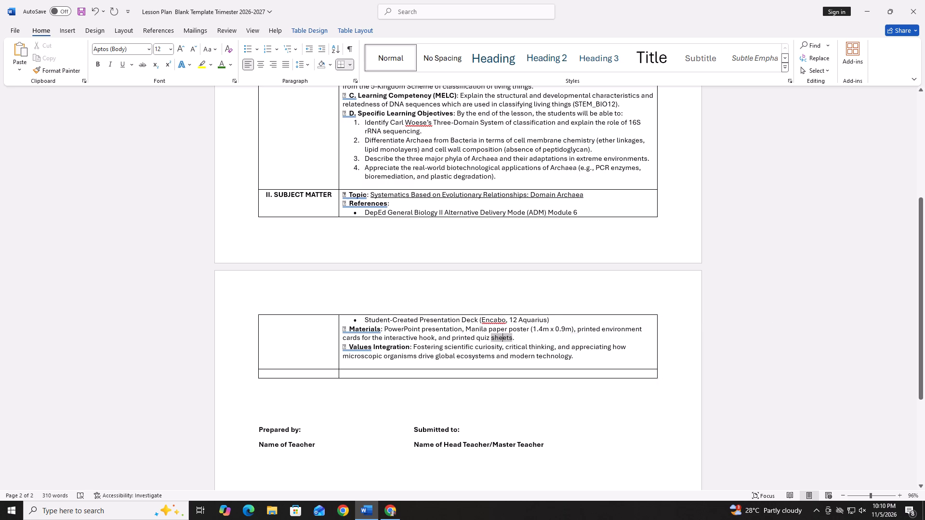
key("BackSpace")
double_click(465, 340)
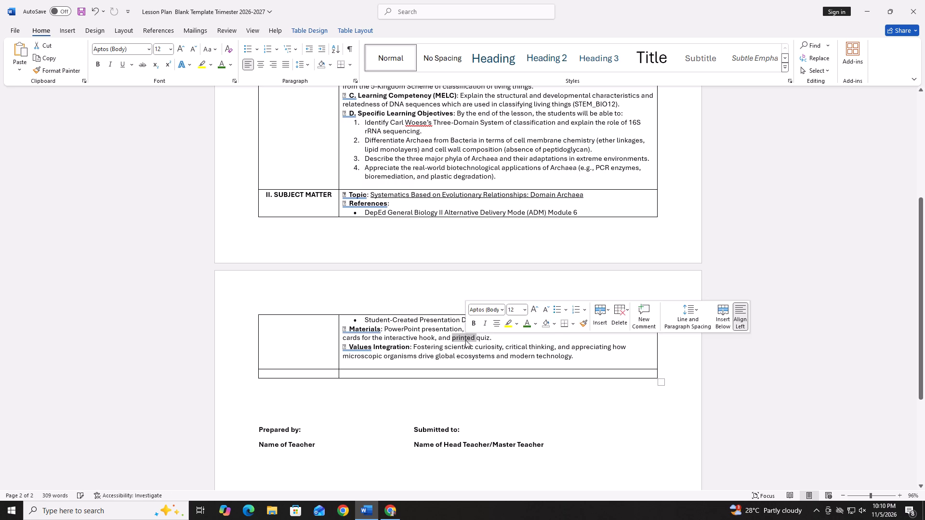
key("BackSpace")
left_click(465, 340)
key("space")
type("PPT")
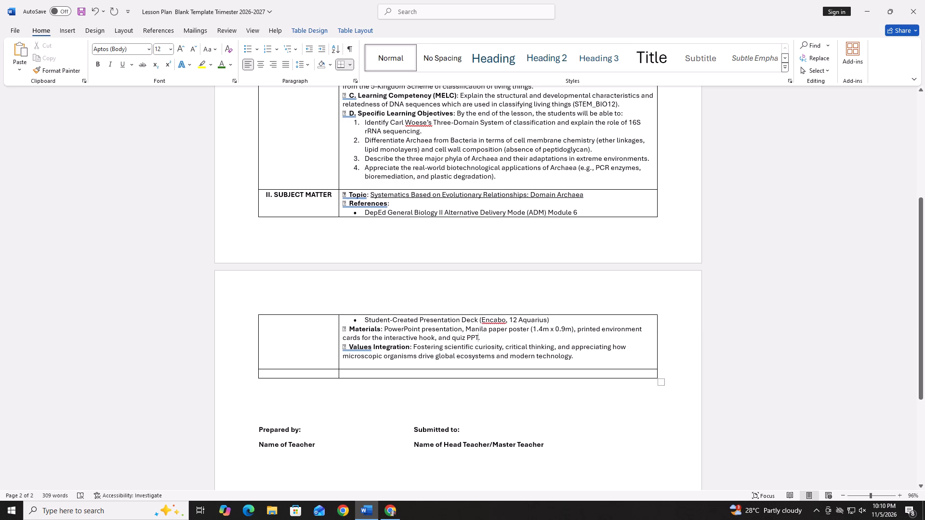
Delete the word "Manila" before "paper poster" in the Materials item.
double_click(467, 331)
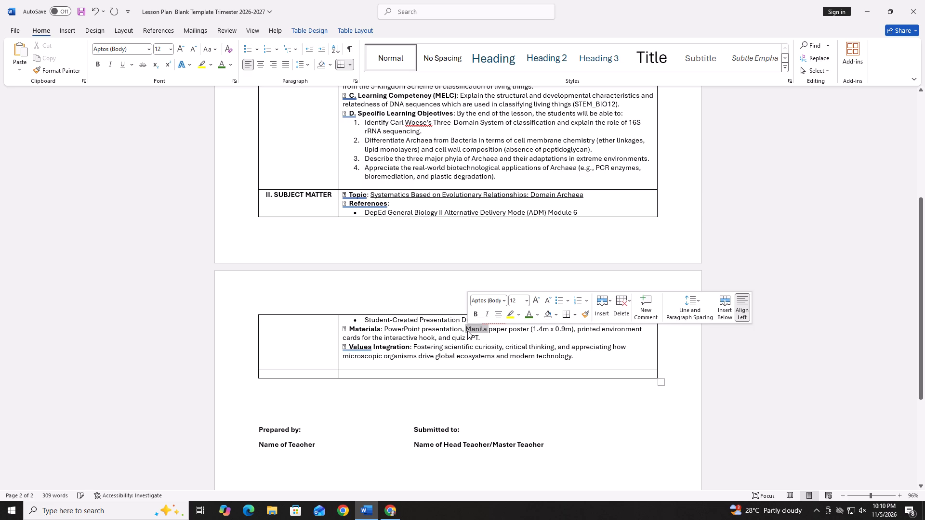
key("BackSpace")
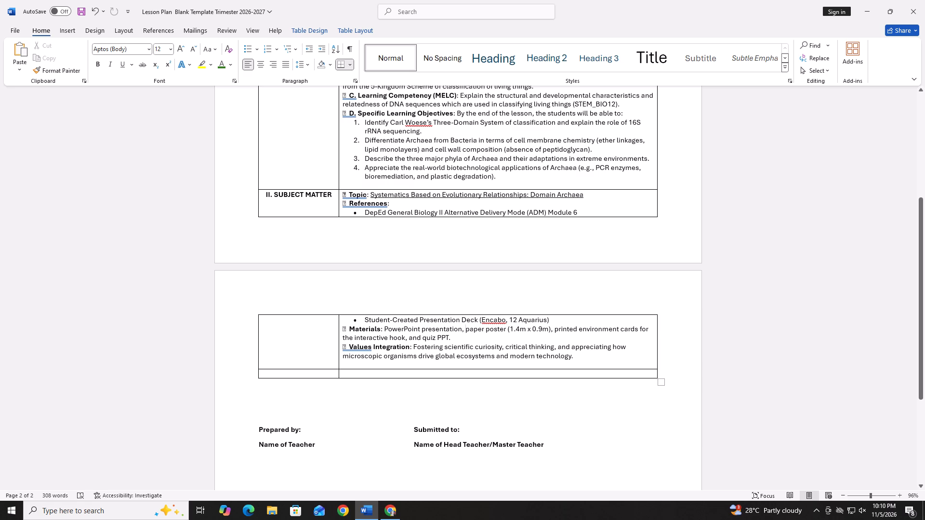
Insert "printed sample archaea," before "and quiz PPT" in the Materials item.
left_click(409, 338)
type("printed arch")
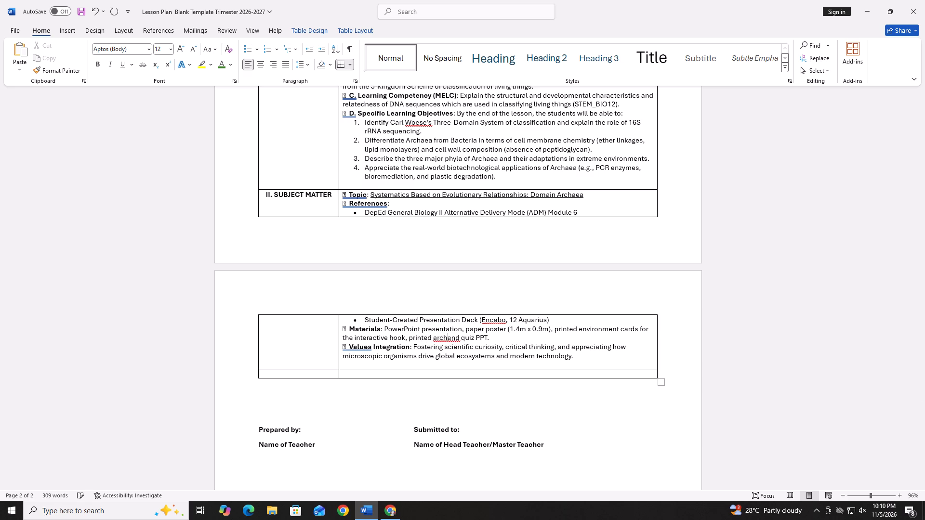
key("BackSpace")
key("BackSpace")
key("BackSpace")
key("BackSpace")
type("samplke")
key("BackSpace")
key("BackSpace")
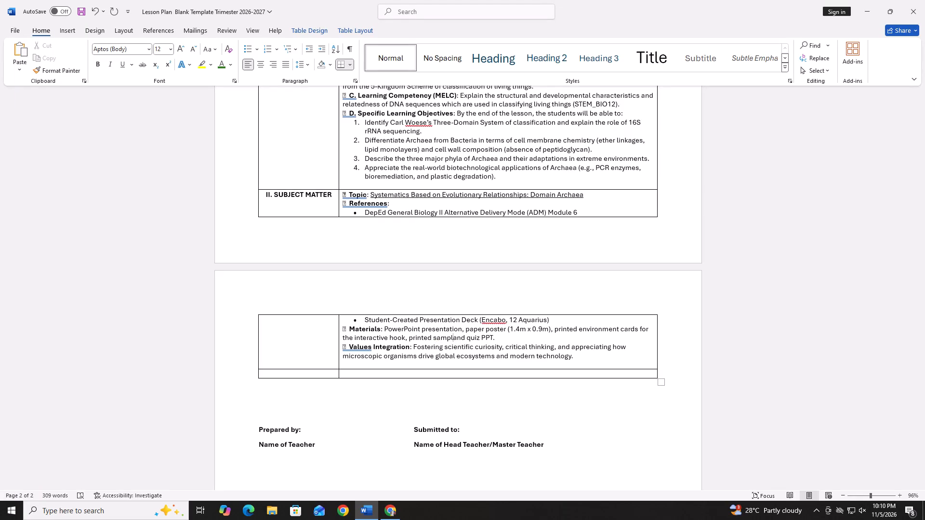
type("e")
key("space")
type("archaea")
type(",")
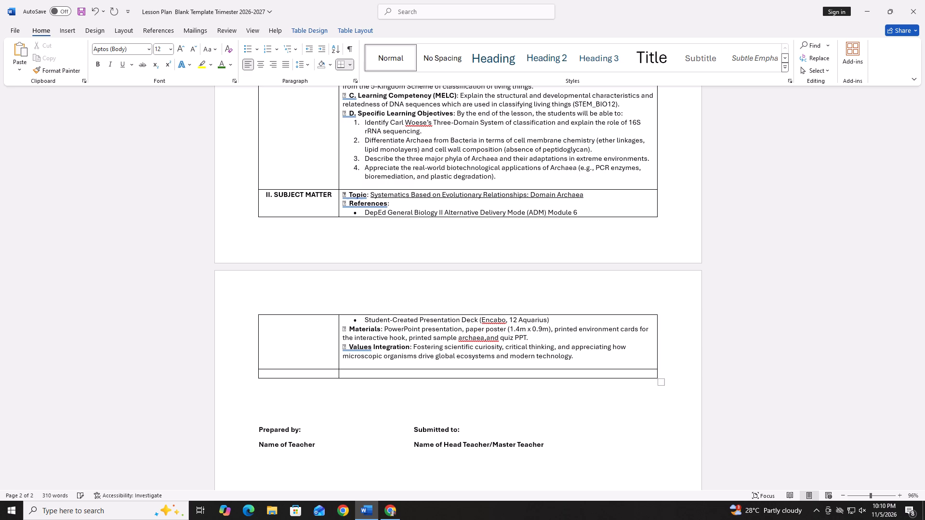
key("space")
key("BackSpace")
key("BackSpace")
type("s,")
key("space")
left_click(477, 334)
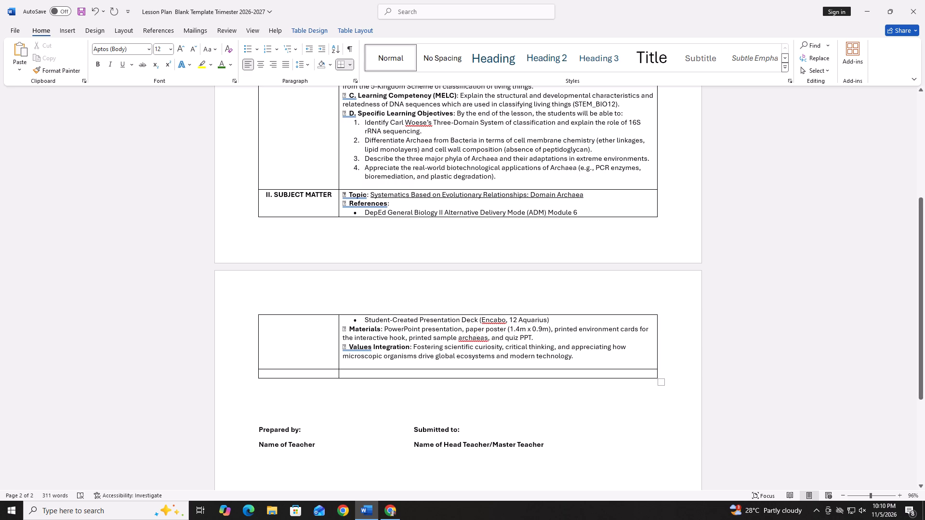
left_click(487, 339)
key("BackSpace")
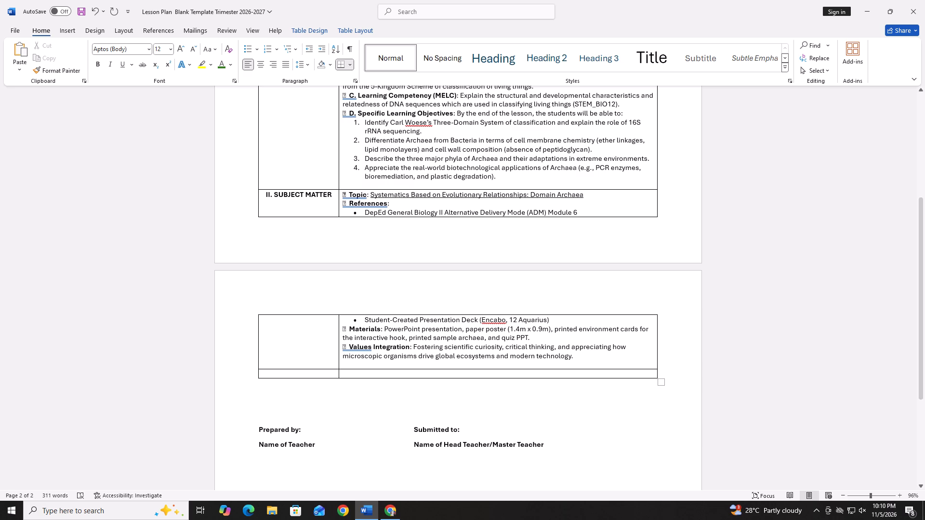
Reword "sample archaea" in the Materials item as "example archaeas".
double_click(444, 338)
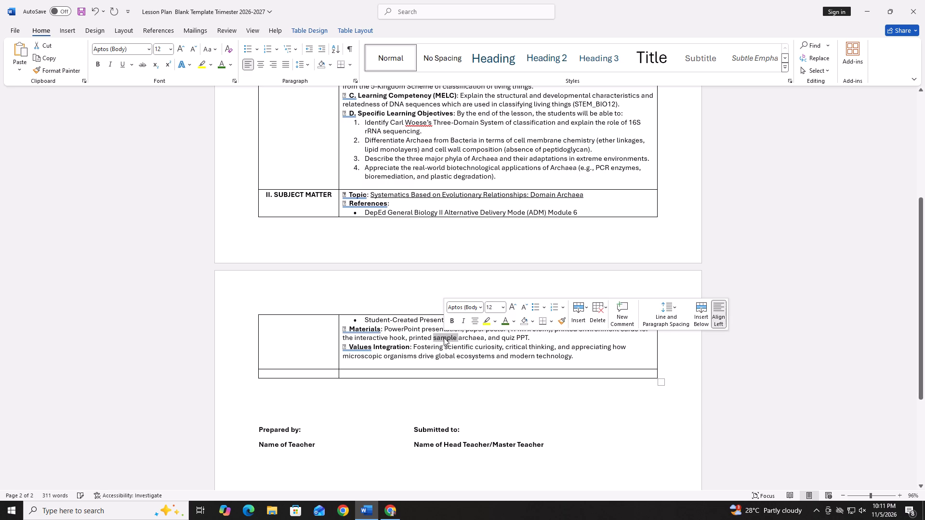
type("example")
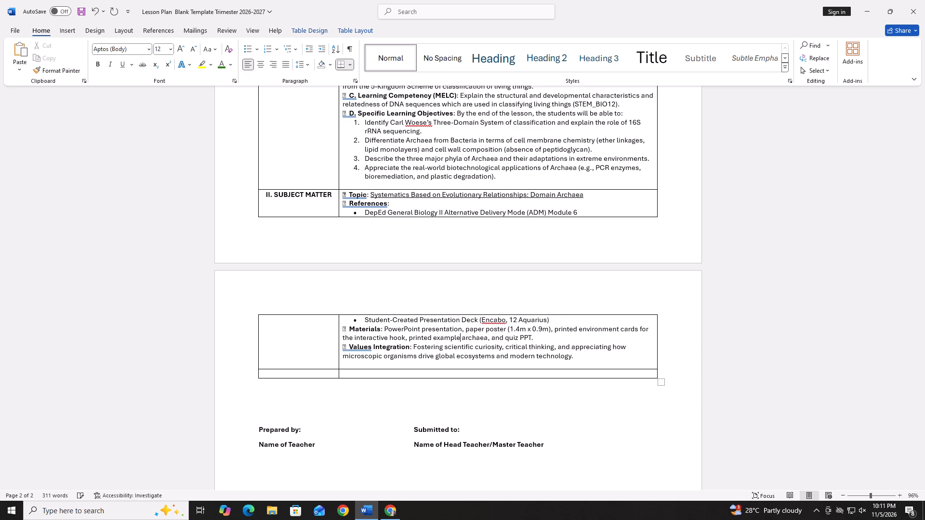
left_click(487, 340)
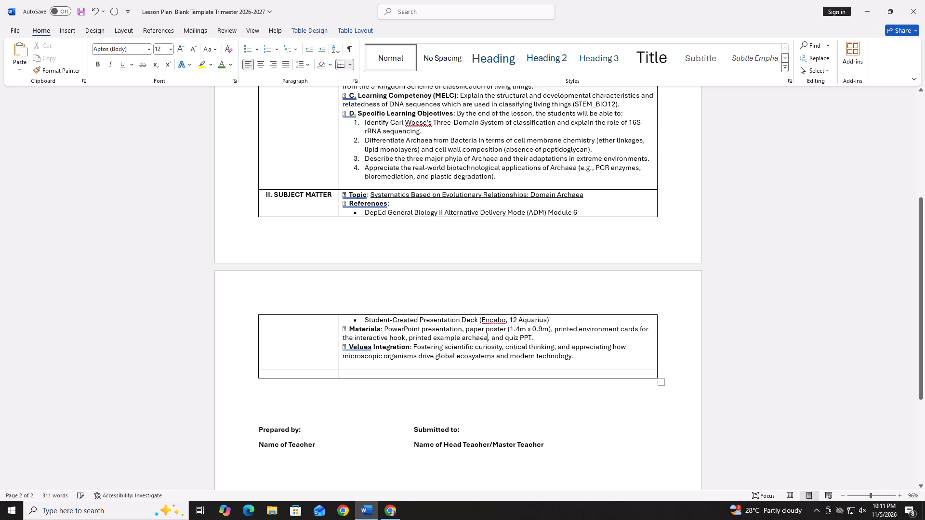
key("s")
left_click(492, 370)
left_click(501, 358)
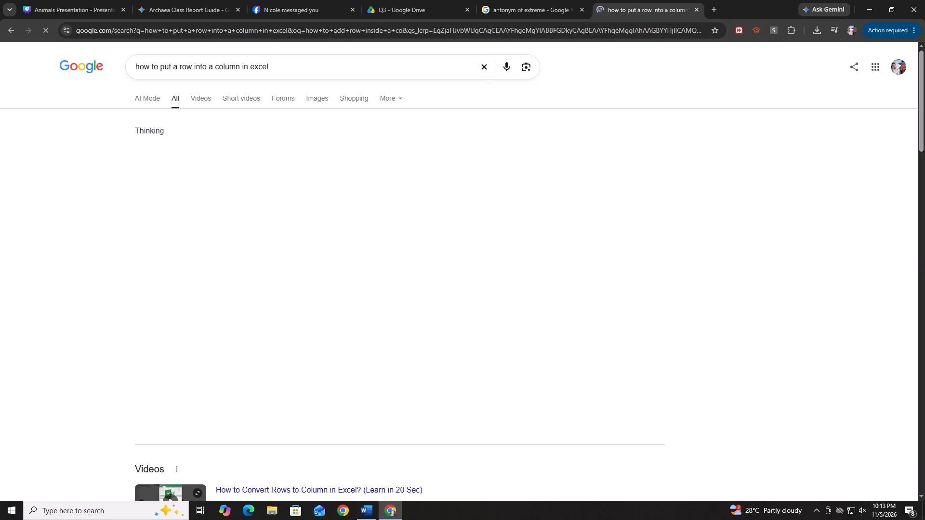
double_click(264, 63)
type("word")
key("Return")
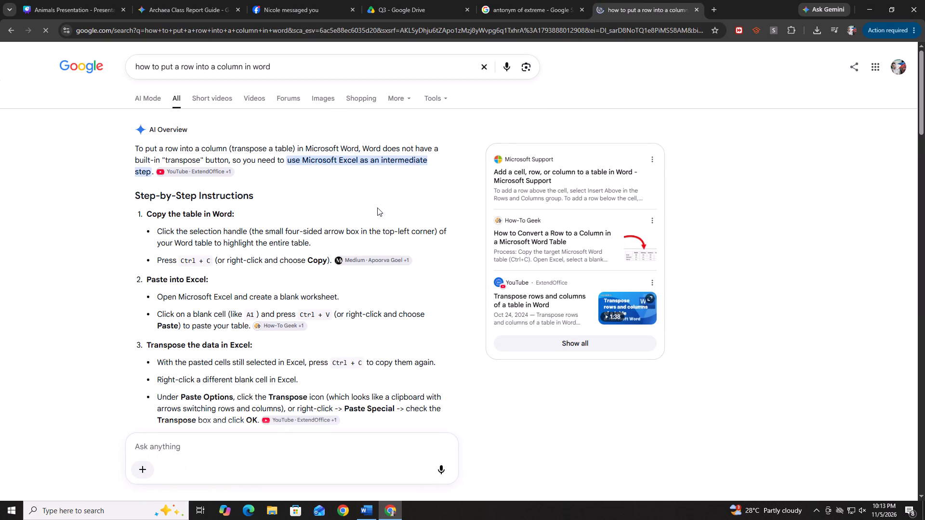
Back in Word, bold the heading "A. Preliminary Activities & Lesson Hook (The Survival Lineup Game)".
left_click(386, 516)
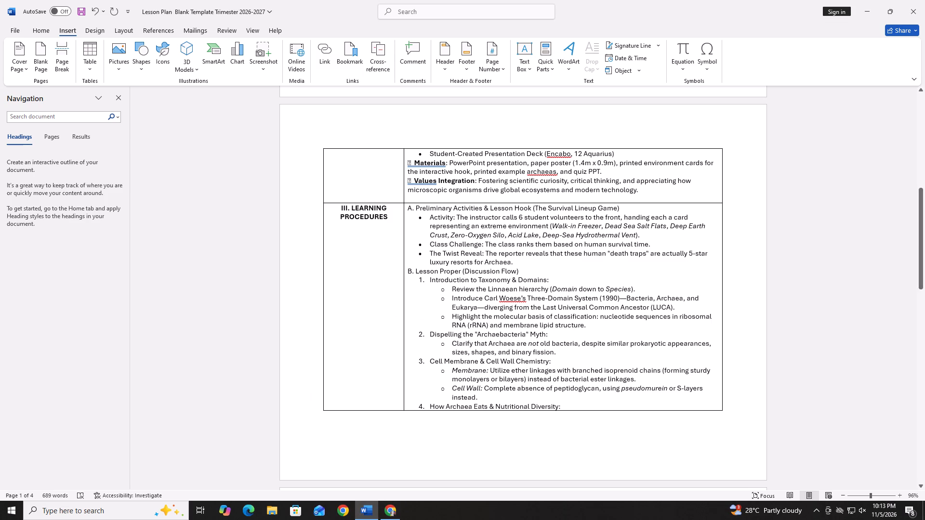
double_click(442, 206)
left_click(442, 206)
double_click(442, 206)
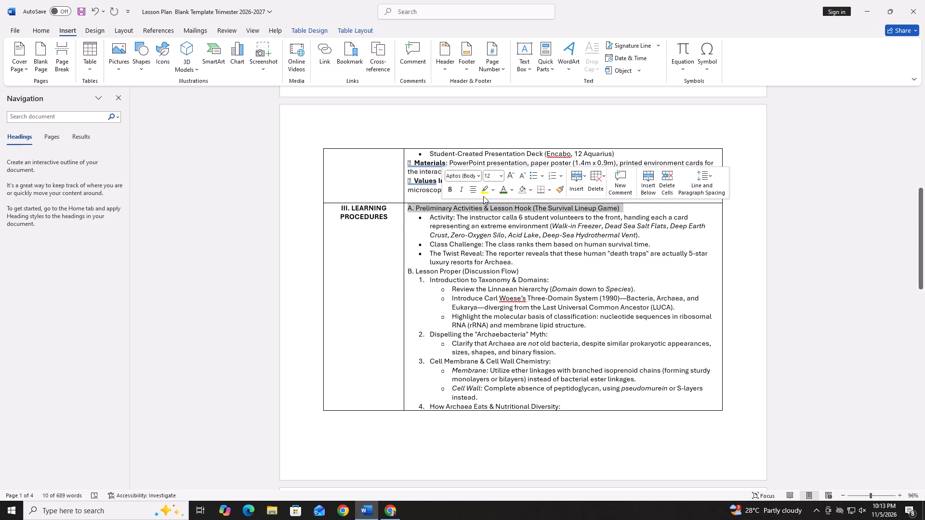
left_click(452, 189)
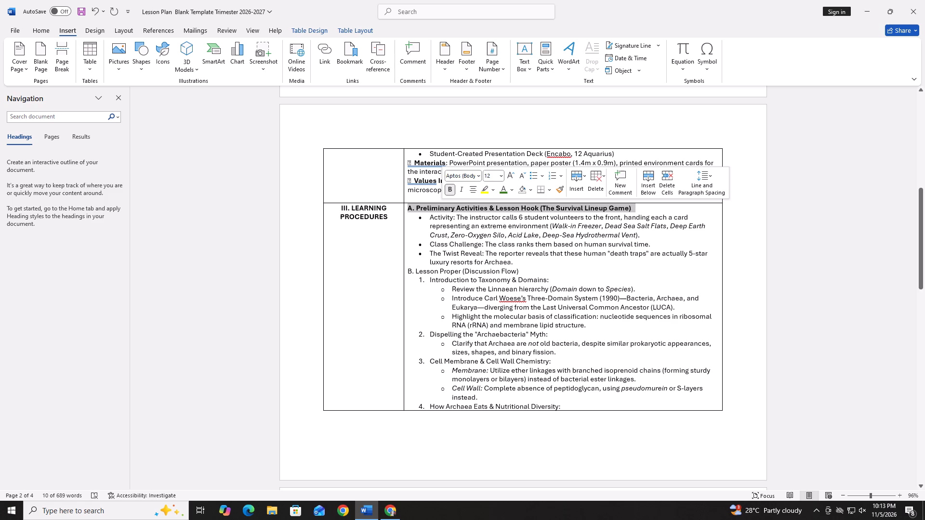
left_click(583, 283)
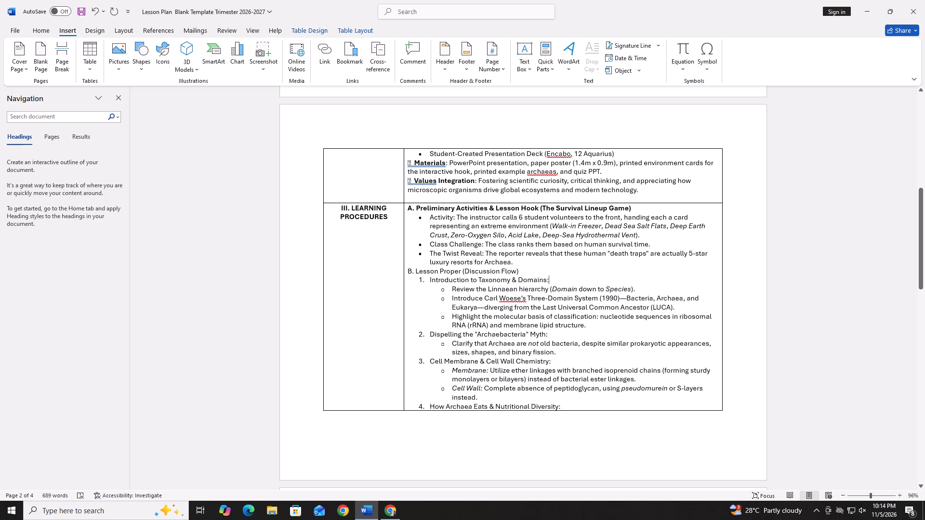
Insert "(blindly)" after "The class ranks them" in the Class Challenge bullet of part A.
left_click(551, 246)
key("space")
type("(")
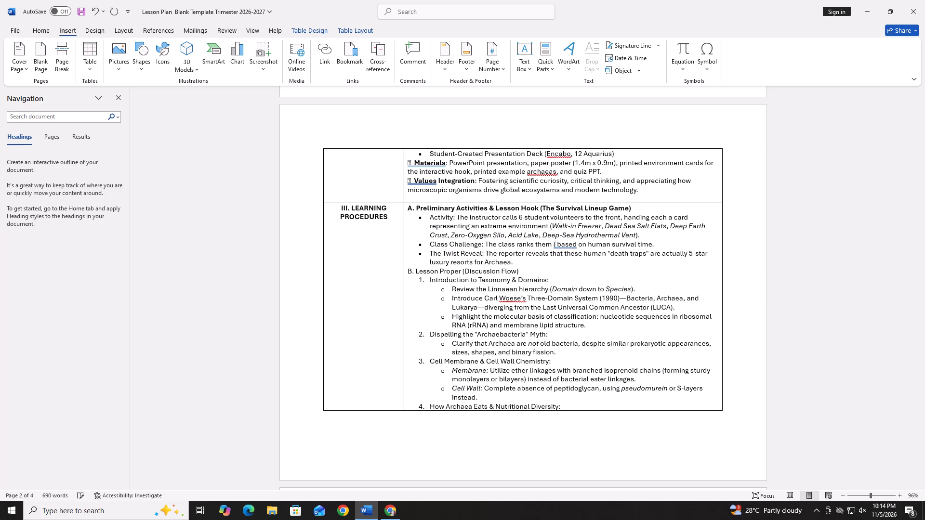
type("blindl")
type("y)")
key("space")
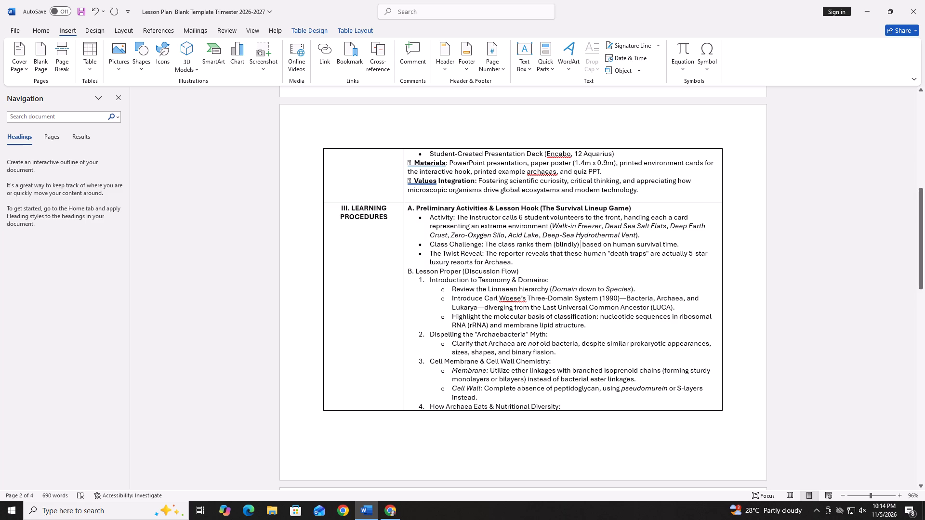
Bold the heading "B. Lesson Proper (Discussion Flow)" in the III. LEARNING PROCEDURES cell.
triple_click(410, 271)
left_click(415, 252)
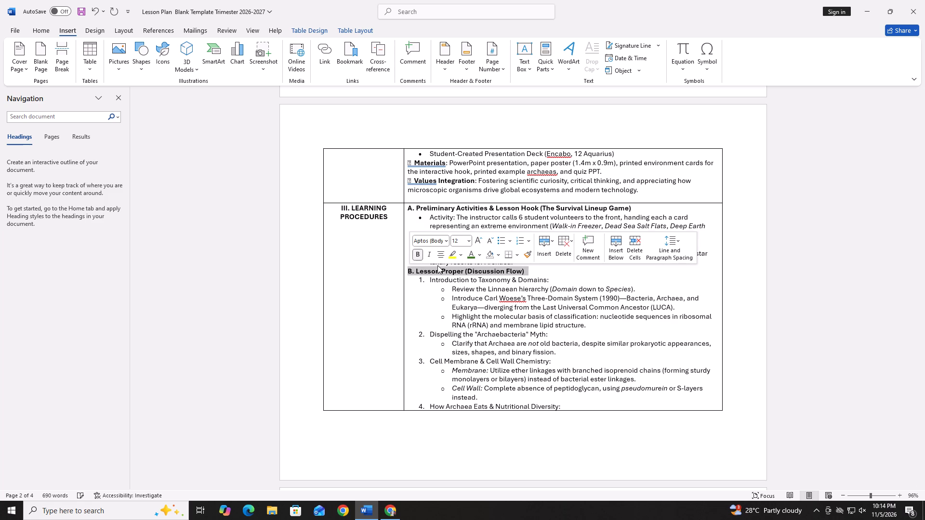
left_click(494, 280)
Add an empty bullet line after the Twist Reveal bullet to separate part A from heading B.
left_click(517, 263)
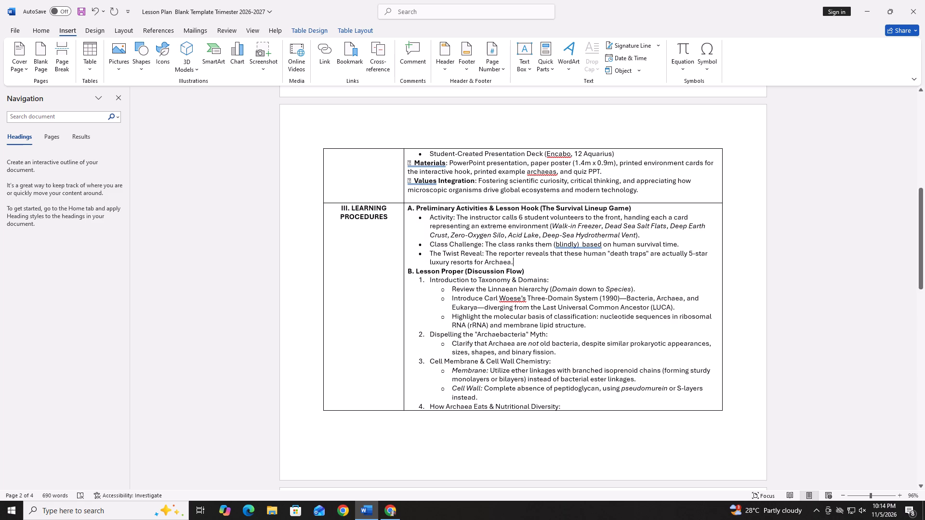
left_click(46, 28)
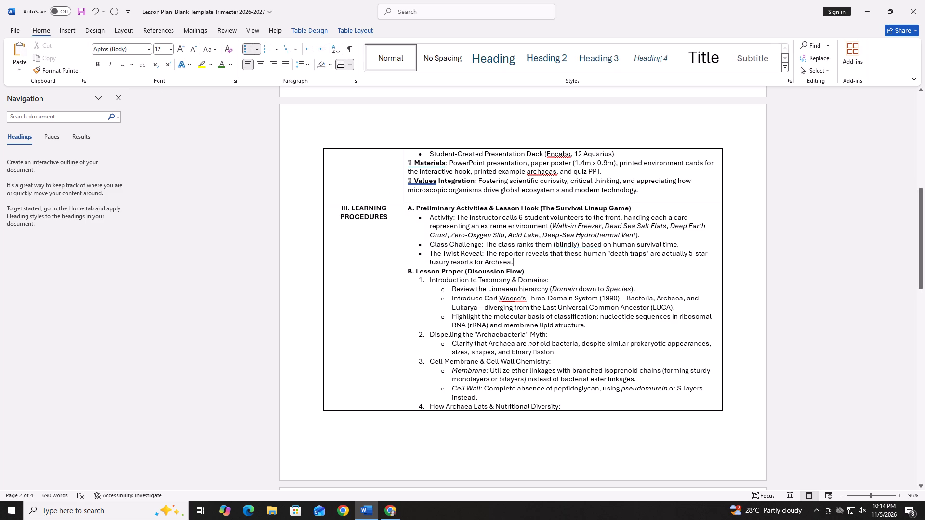
key("Return")
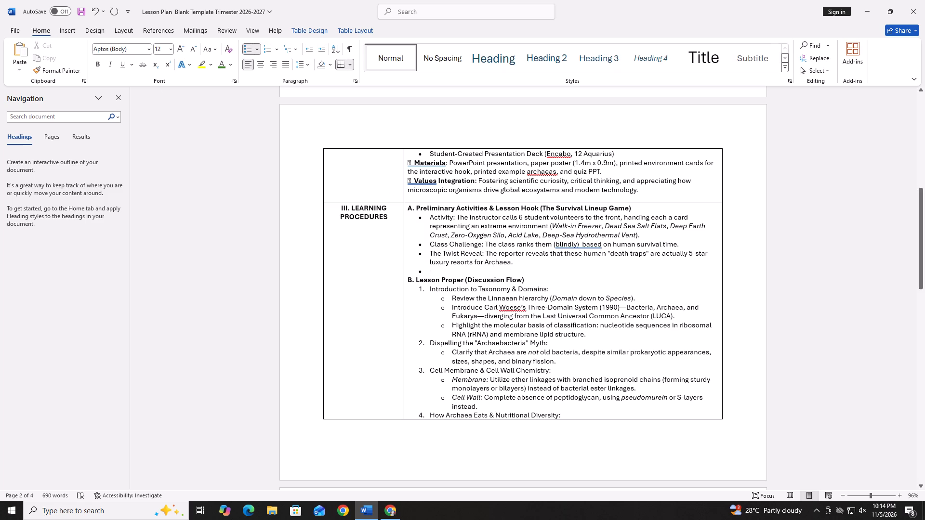
Underline part B's numbered subheadings 1 to 3: Introduction to Taxonomy & Domains, Dispelling the "Archaebacteria" Myth, and Cell Membrane & Cell Wall Chemistry.
triple_click(522, 288)
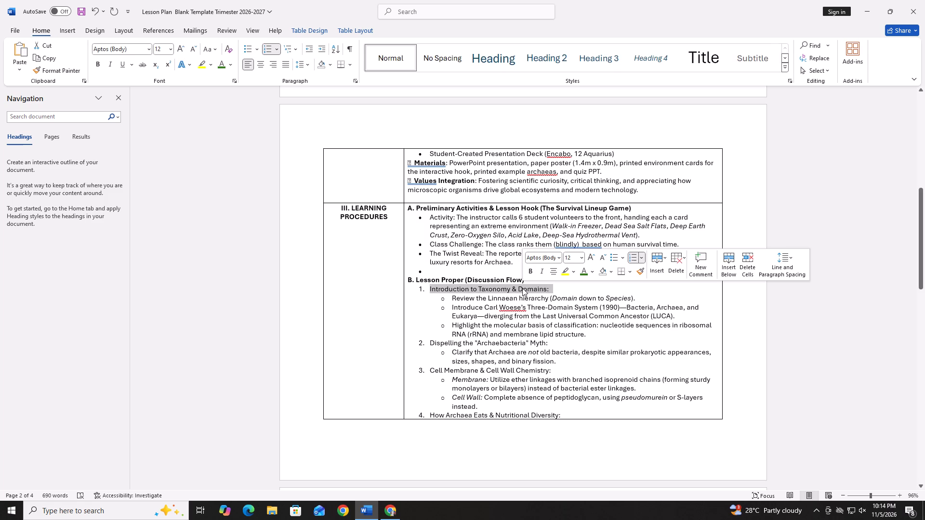
key("ctrl+u")
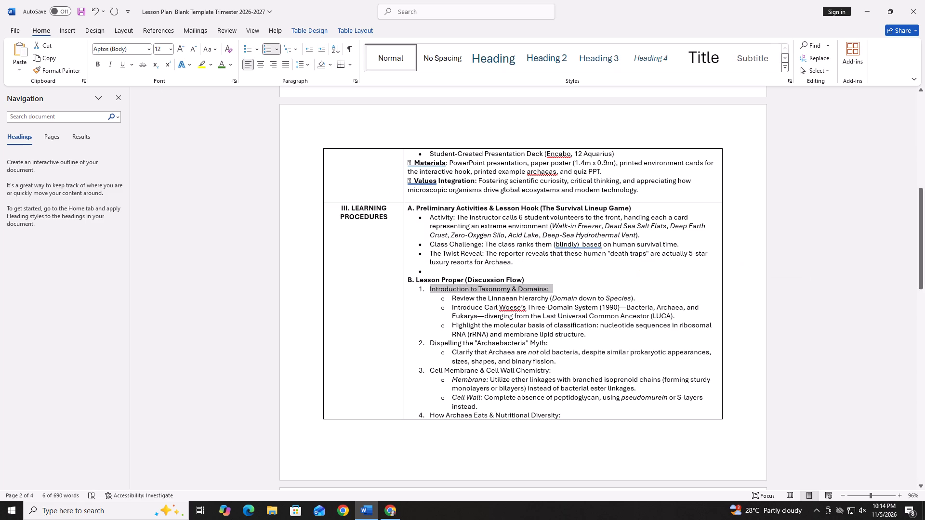
double_click(494, 344)
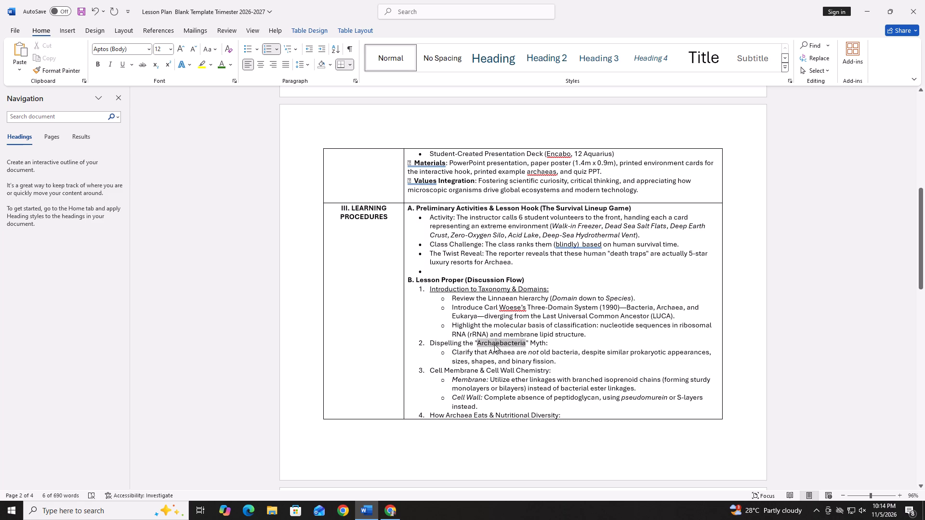
left_click(494, 344)
double_click(494, 344)
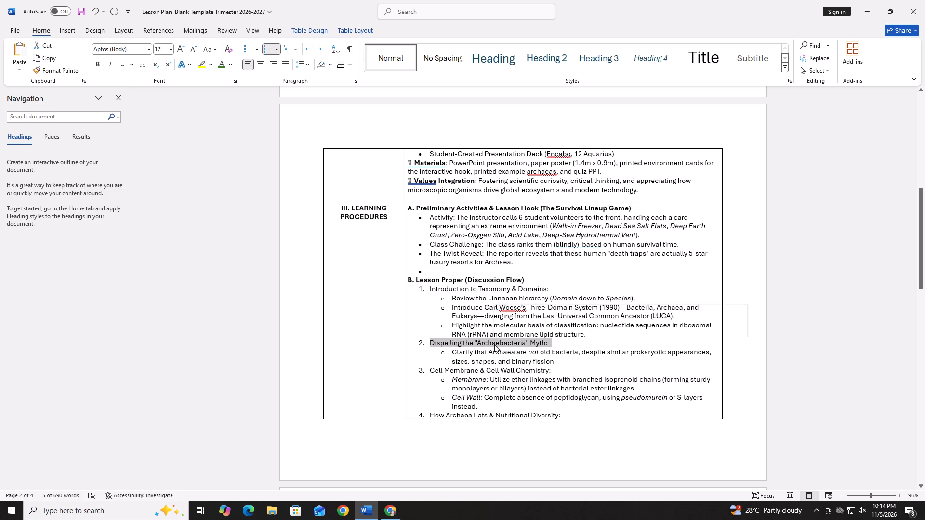
key("ctrl+u")
triple_click(510, 367)
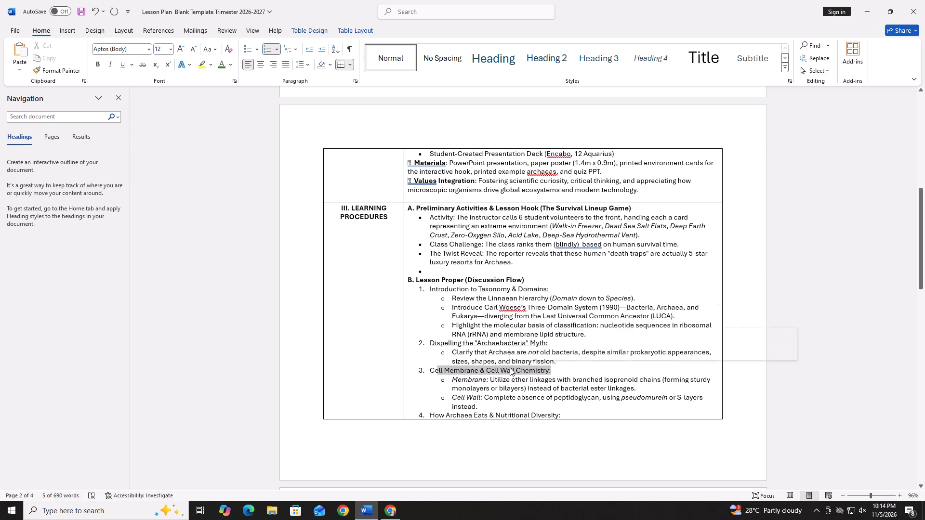
key("ctrl+u")
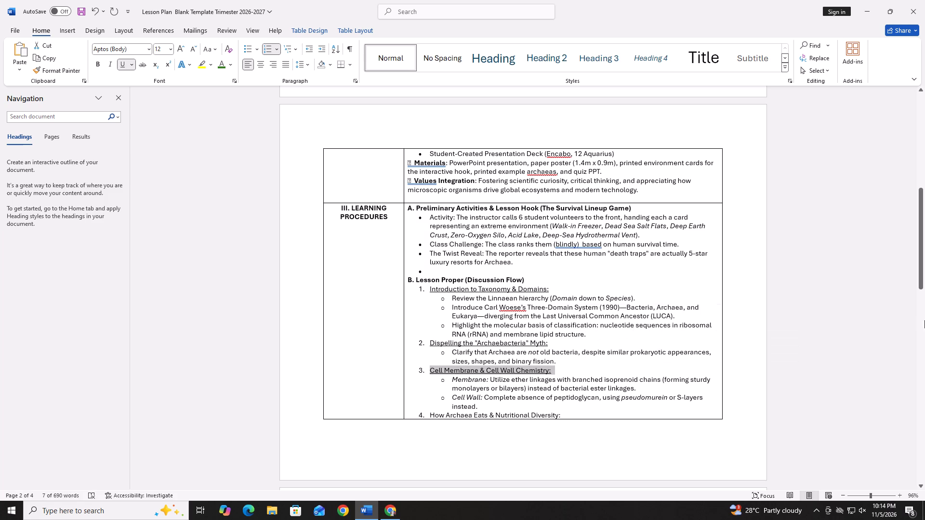
Underline part B's subheadings 4 to 6: How Archaea Eats & Nutritional Diversity, The Three Major Phyla, and Masters of Extremes (The 6 Environments & Species).
left_click_drag(924, 247, 924, 290)
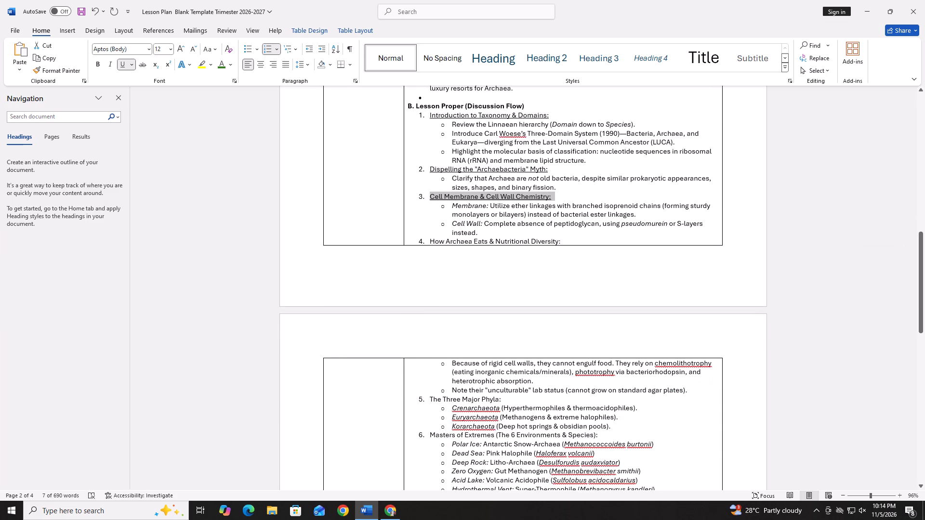
double_click(515, 239)
left_click(515, 239)
double_click(515, 239)
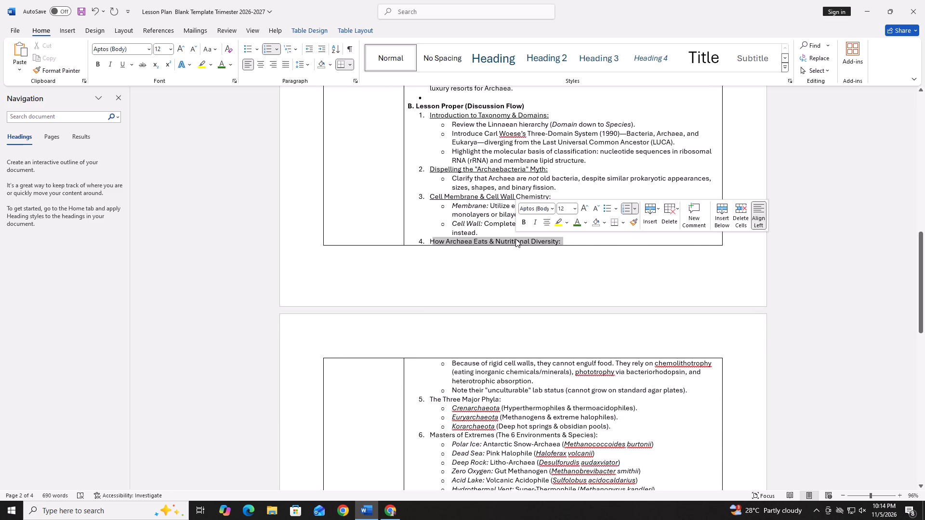
key("ctrl+u")
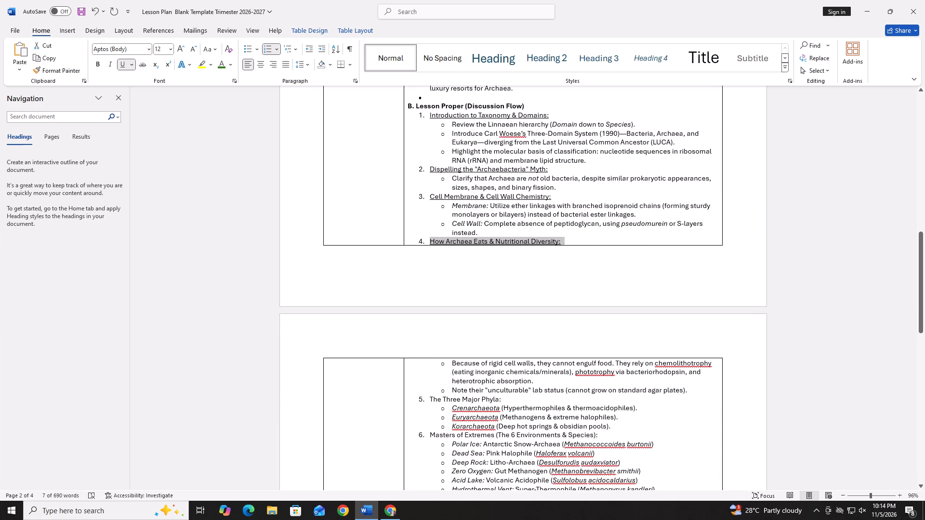
triple_click(481, 401)
key("ctrl+u")
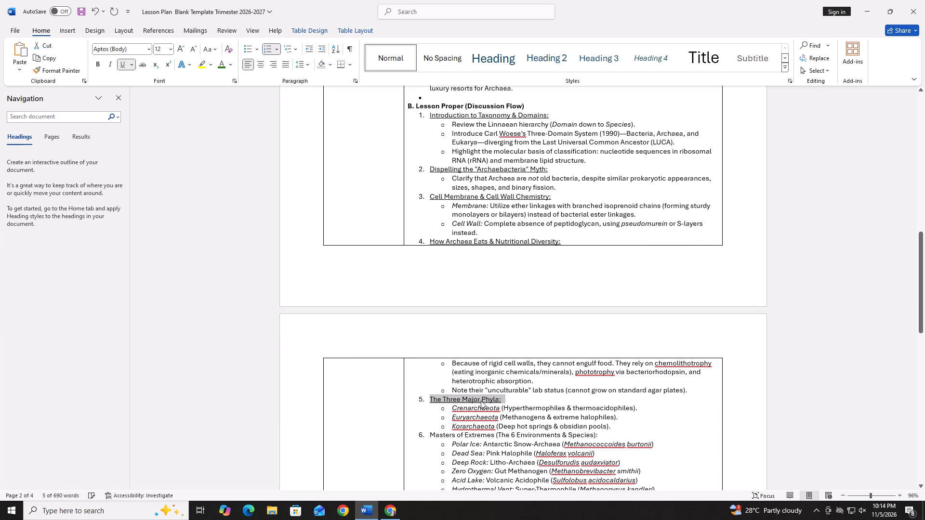
left_click_drag(923, 313, 924, 335)
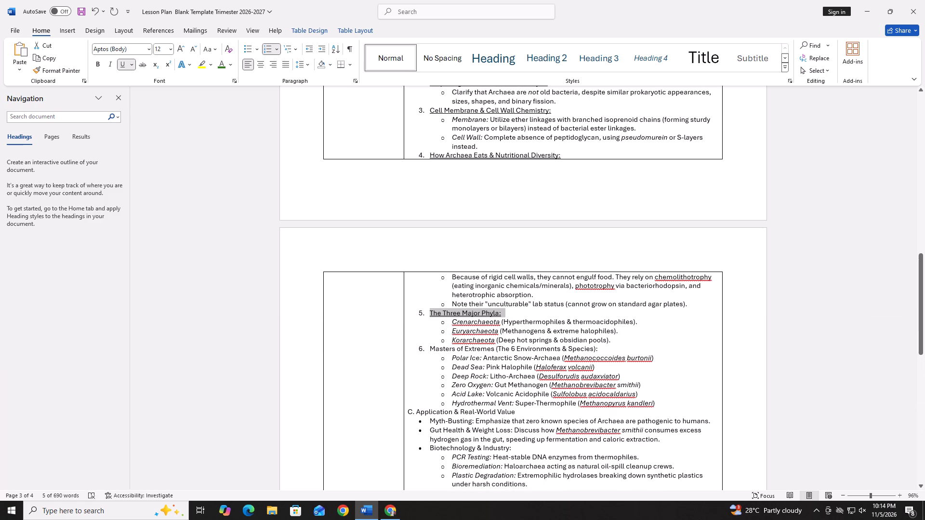
triple_click(476, 346)
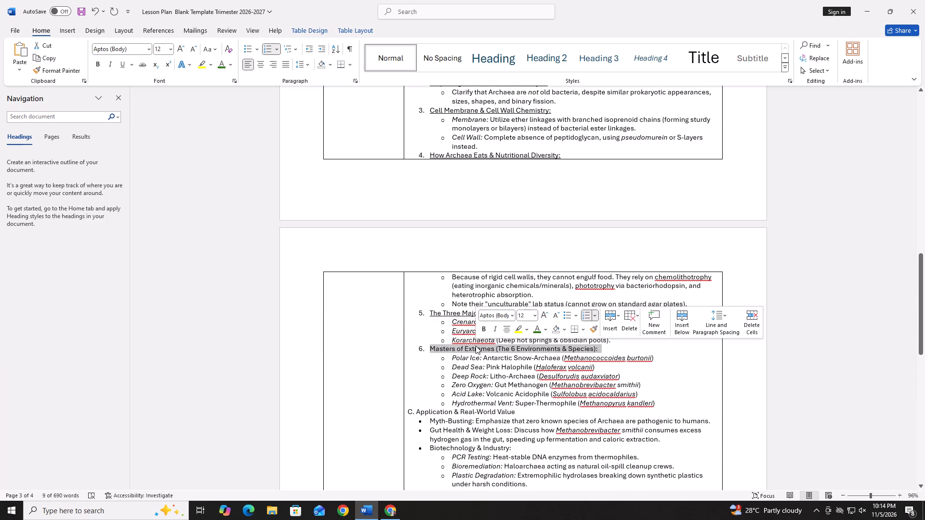
key("ctrl+u")
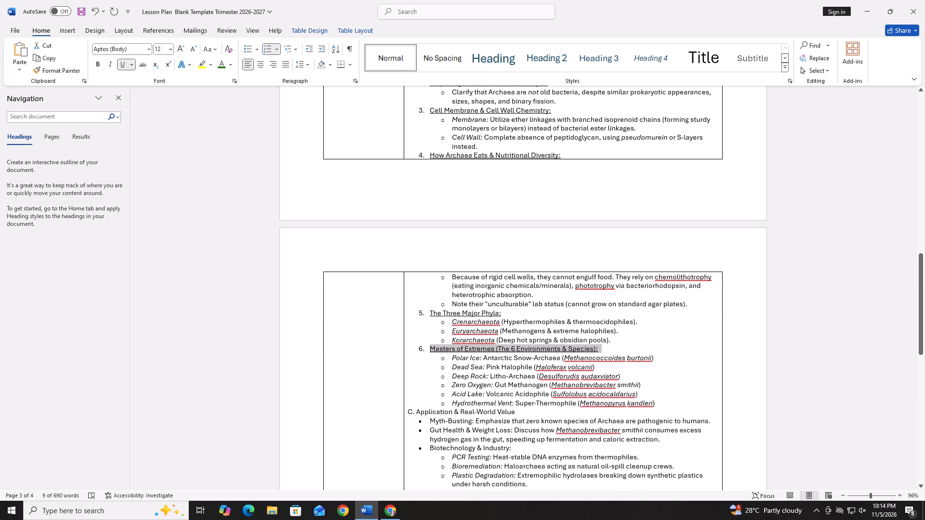
Add an empty bullet line after the Hydrothermal Vent bullet to separate part B from "C. Application & Real-World Value".
left_click(661, 405)
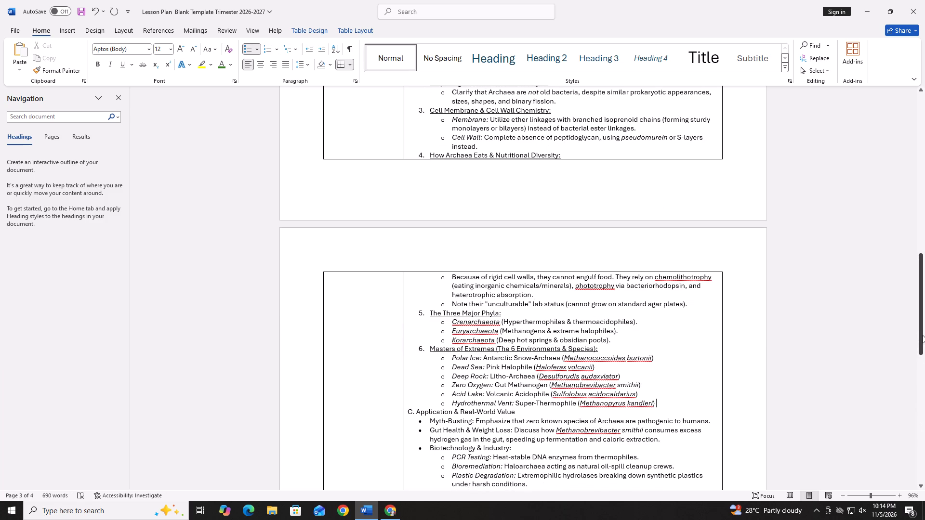
key("Return")
left_click_drag(923, 334, 924, 297)
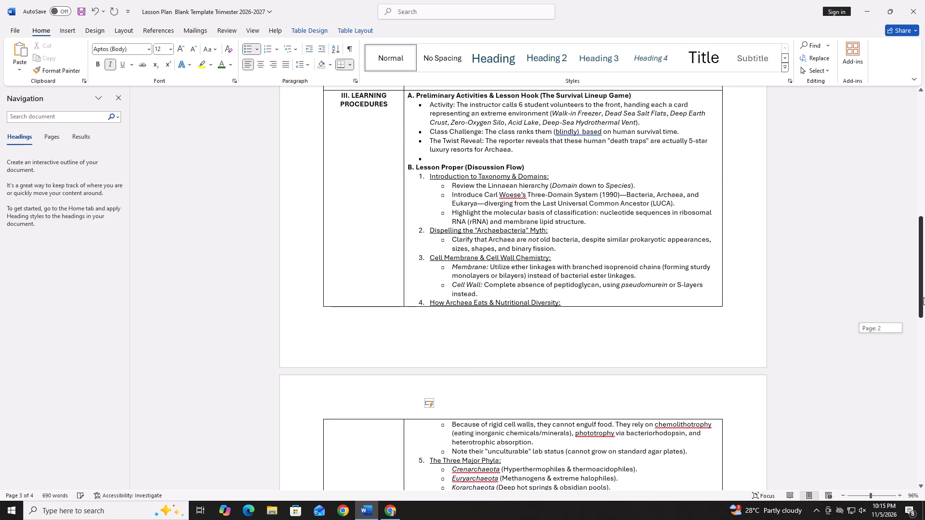
left_click_drag(924, 297, 924, 350)
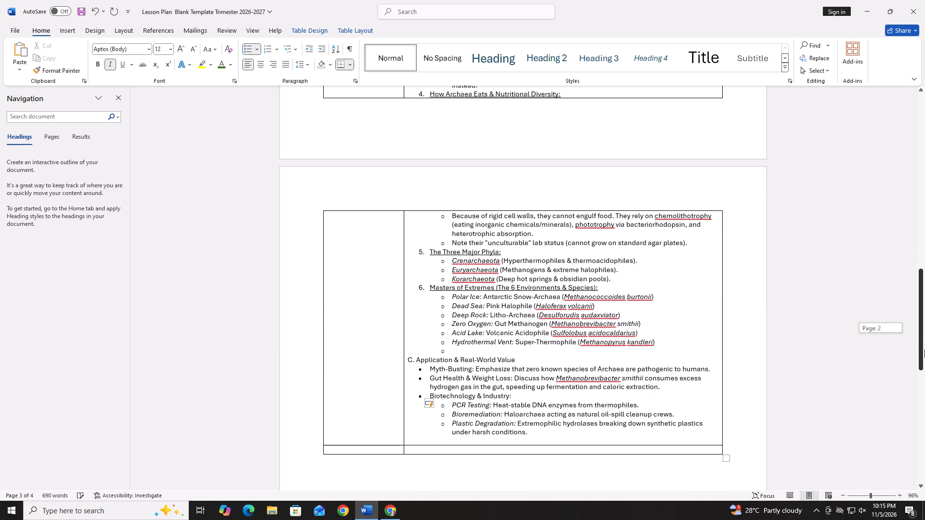
left_click_drag(924, 350, 924, 352)
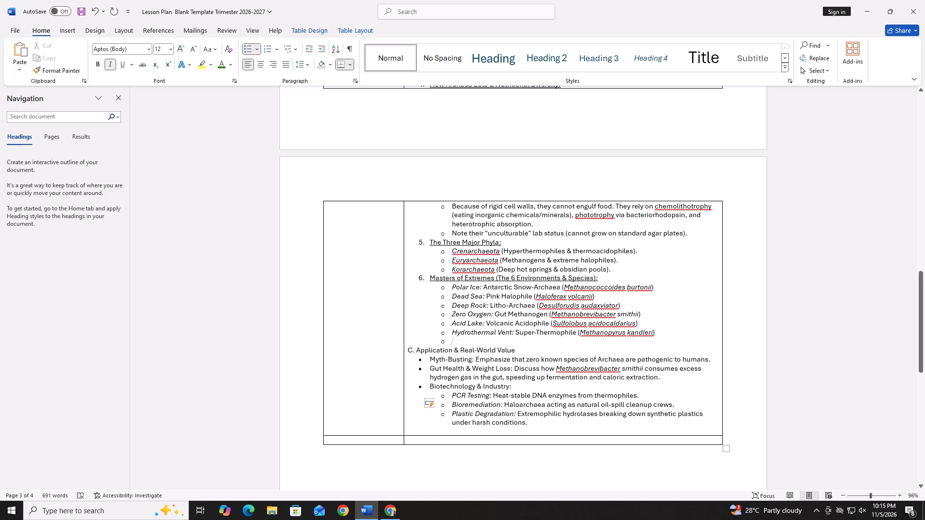
Shorten the species name in the Zero Oxygen bullet to "Methanobrevi", keeping the closing parenthesis.
left_click_drag(596, 314, 639, 314)
left_click(636, 315)
left_click(638, 315)
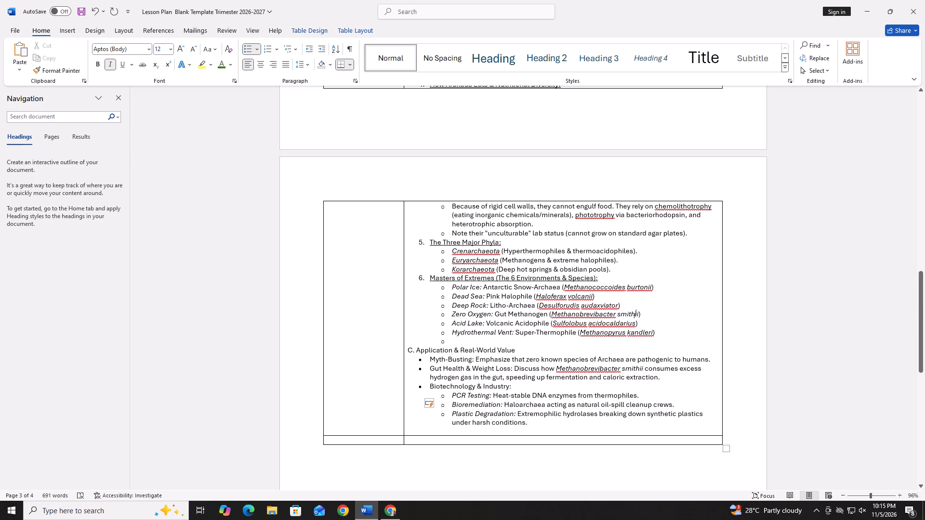
left_click(639, 316)
key("BackSpace")
key("BackSpace")
key("BackSpace")
key("BackSpace")
key("BackSpace")
key("BackSpace")
key("BackSpace")
key("BackSpace")
key("BackSpace")
key("BackSpace")
key("BackSpace")
key("BackSpace")
key("BackSpace")
key("BackSpace")
key("BackSpace")
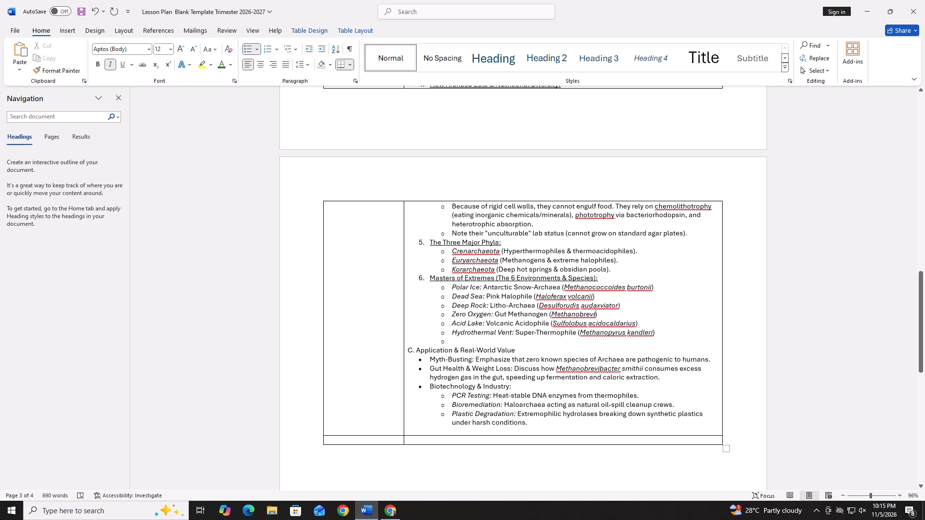
Shorten the Acid Lake bullet's species name to "Sulfolobus" and the Hydrothermal Vent bullet's to "Kandleri".
double_click(607, 323)
key("BackSpace")
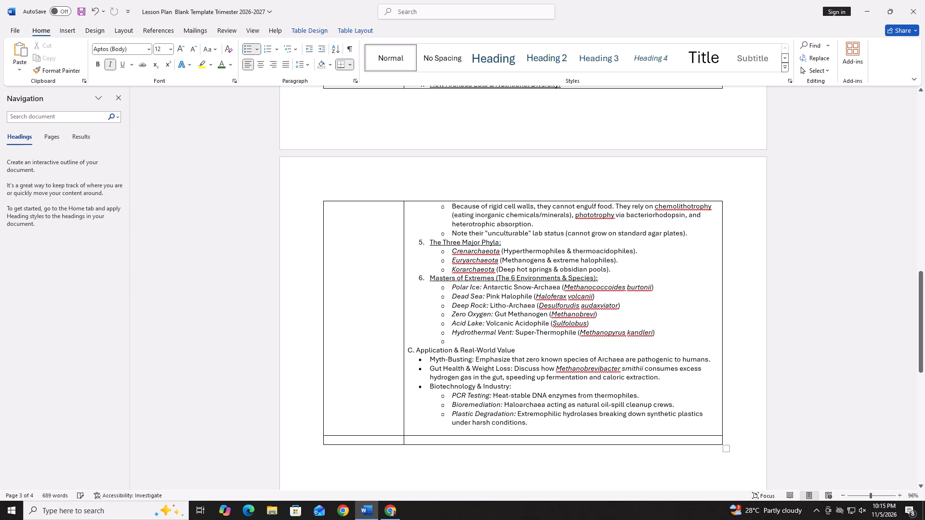
double_click(623, 337)
double_click(620, 336)
key("BackSpace")
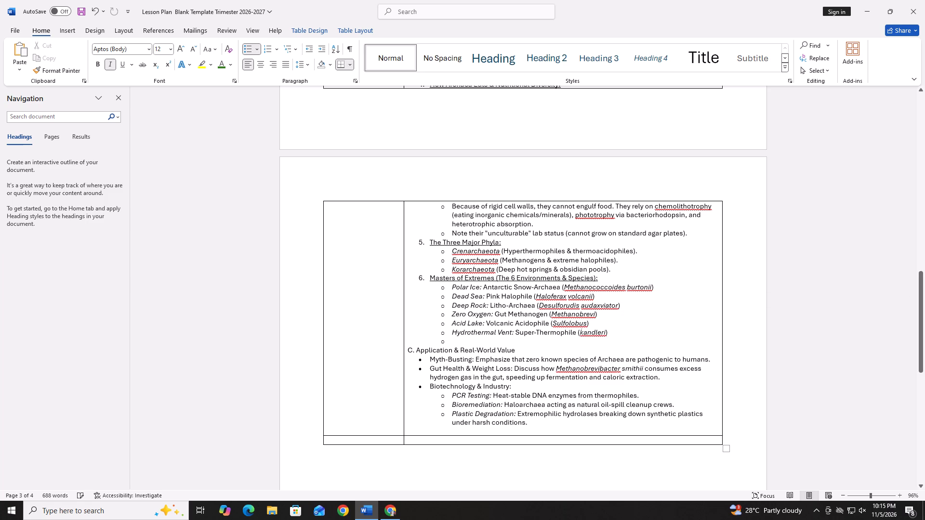
left_click(584, 333)
Switch to the Canva Animals Presentation in Chrome and compare its Zero-Oxygen and Dead Sea slides with the lesson plan's species names.
left_click(392, 515)
left_click(68, 0)
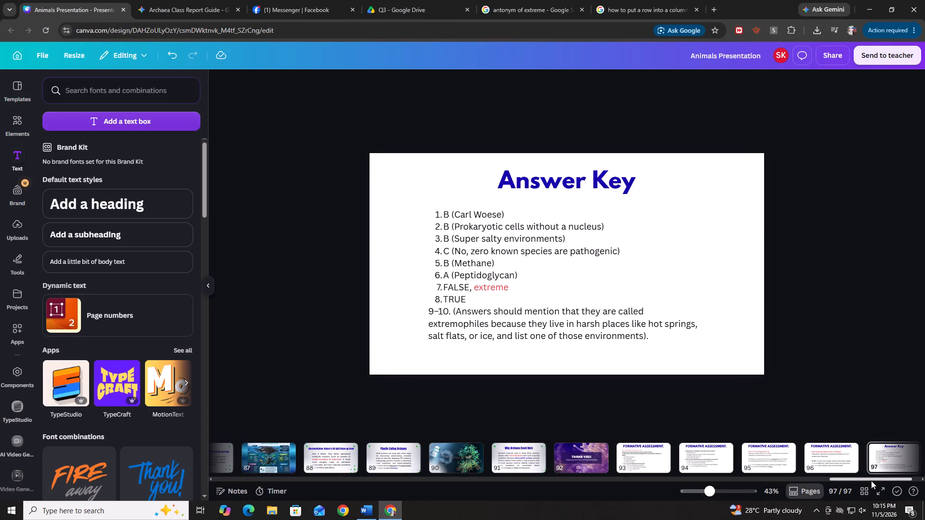
left_click_drag(872, 481, 710, 501)
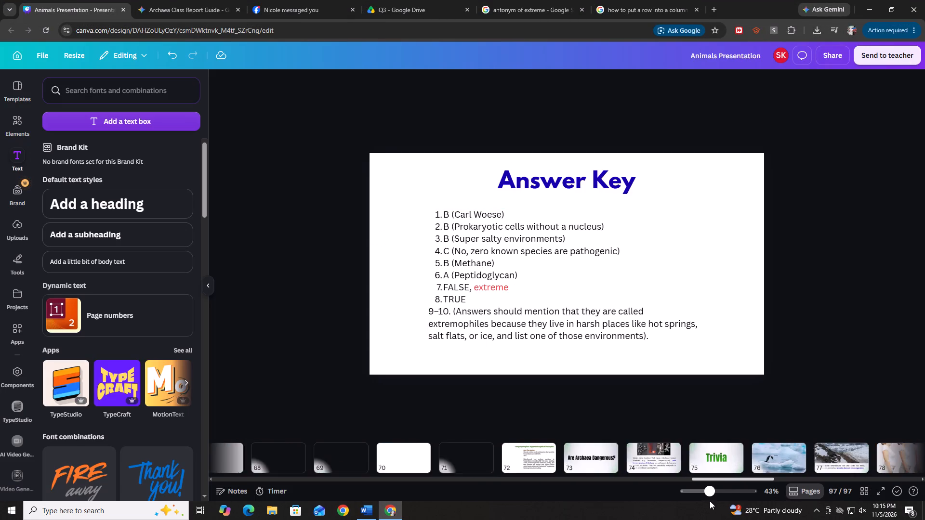
left_click_drag(710, 501, 698, 495)
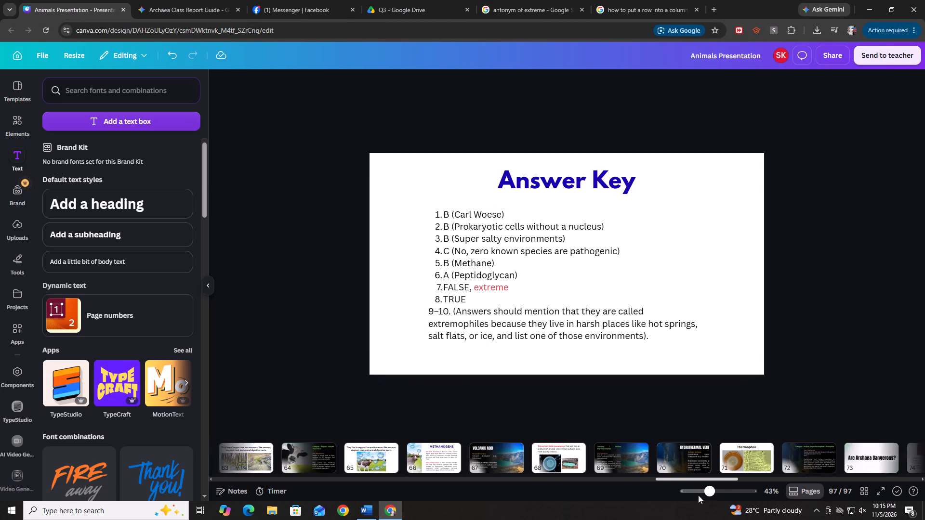
left_click_drag(698, 495, 648, 490)
left_click(668, 444)
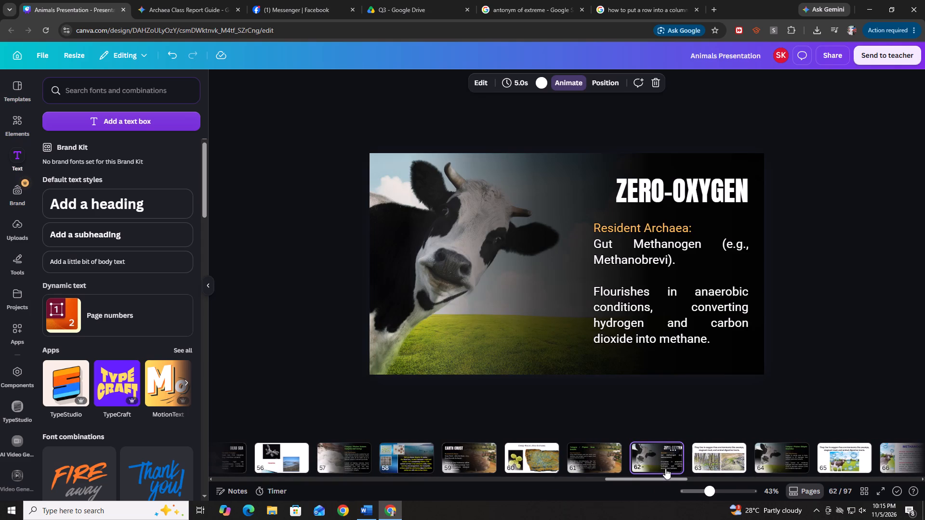
left_click(386, 505)
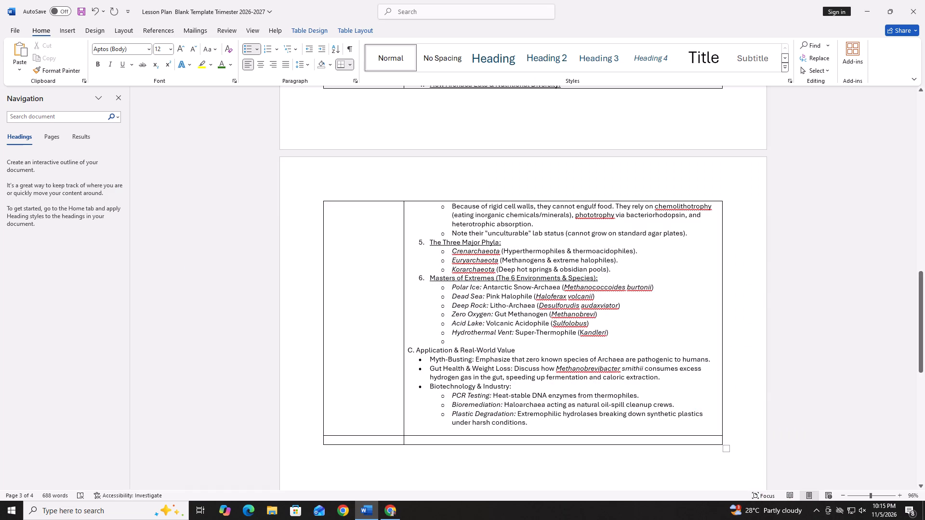
left_click(395, 517)
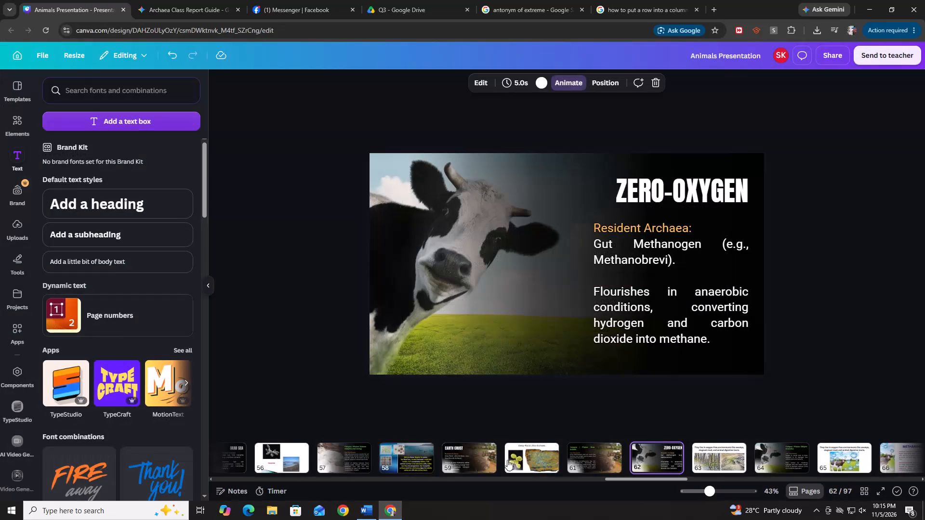
left_click(237, 453)
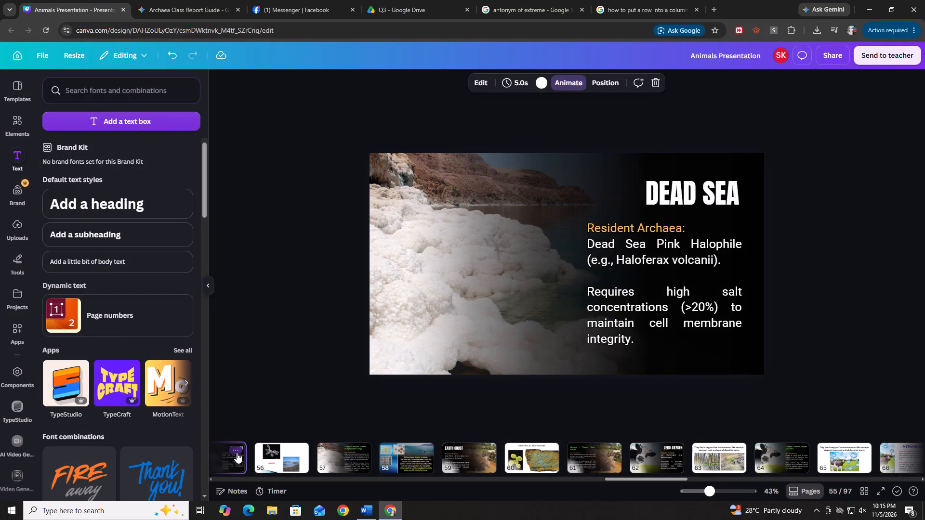
left_click(392, 514)
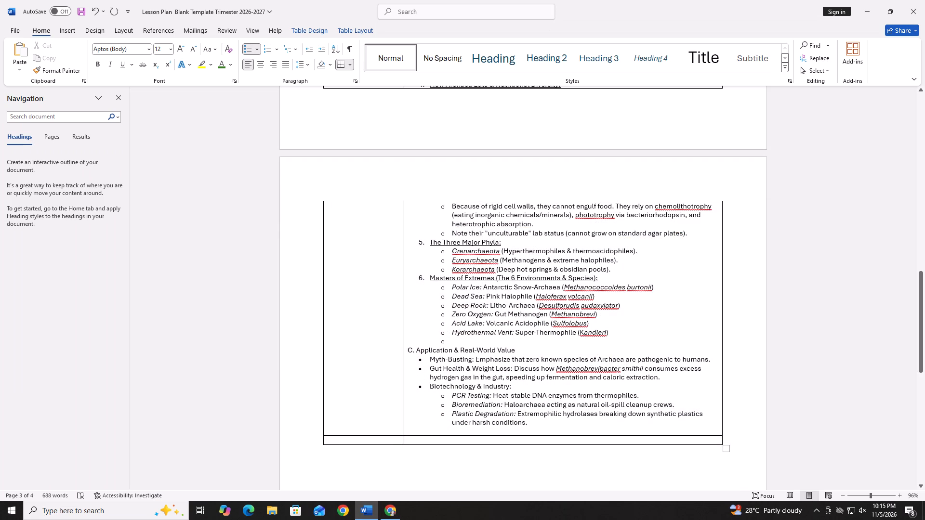
Copy "Methano-psychrophile" from Canva's Polar Ice slide and replace the species name in the Word lesson plan's Polar Ice bullet with it.
left_click(394, 515)
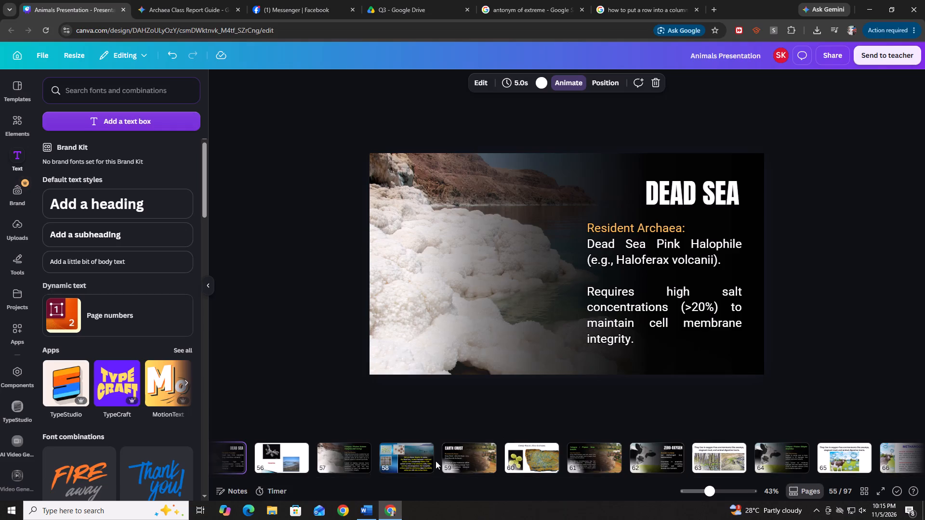
left_click_drag(654, 480, 615, 480)
left_click(305, 461)
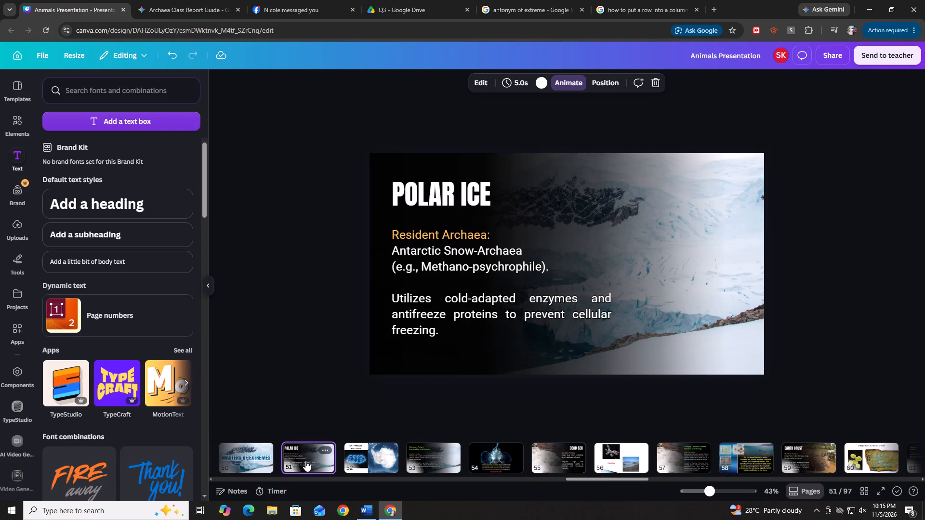
double_click(456, 276)
left_click(428, 268)
left_click_drag(423, 266, 538, 268)
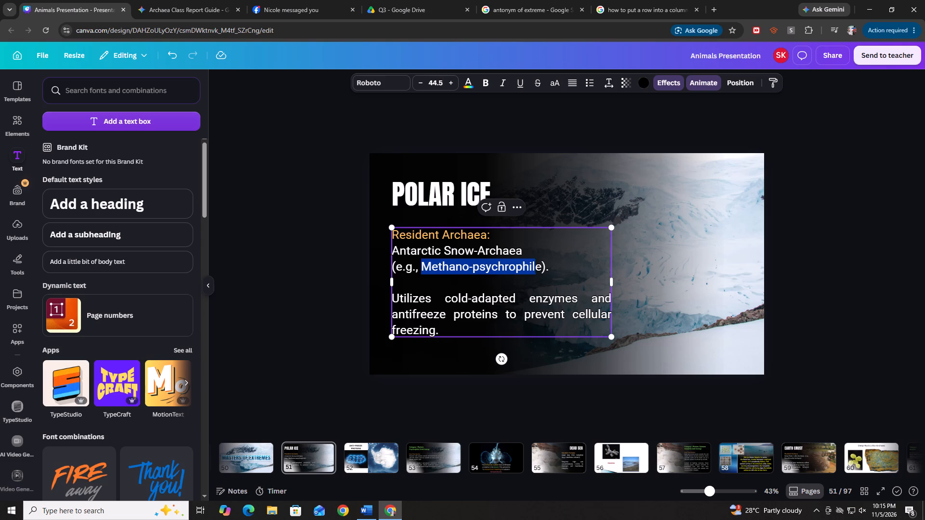
left_click_drag(538, 268, 539, 268)
key("ctrl+c")
left_click(389, 509)
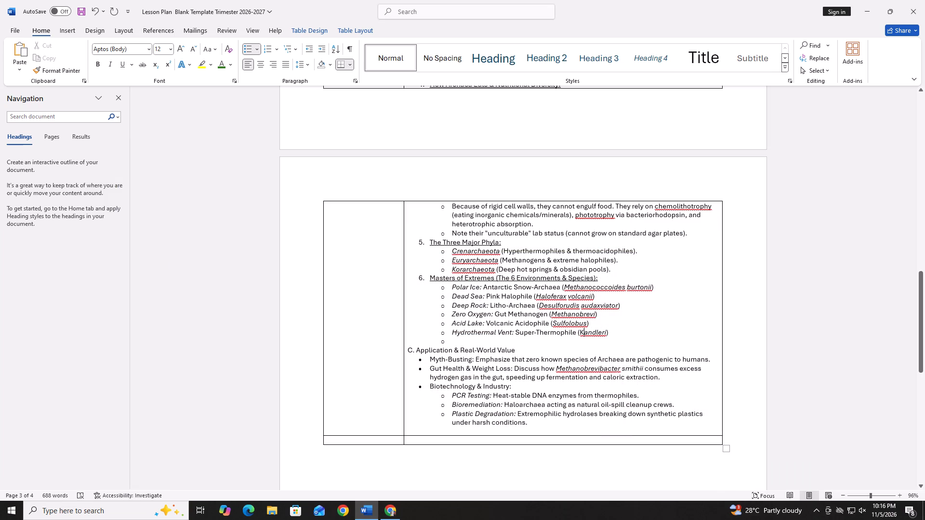
left_click_drag(566, 287, 648, 293)
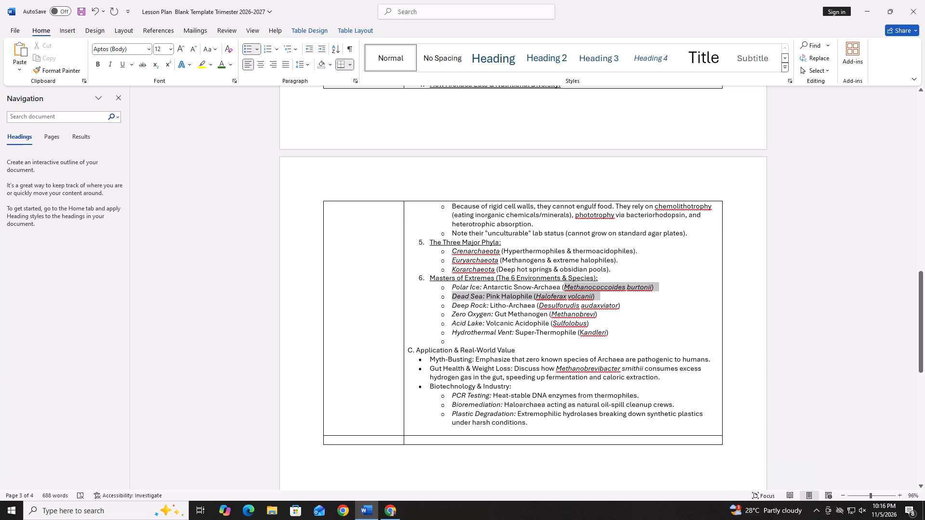
left_click_drag(648, 293, 649, 289)
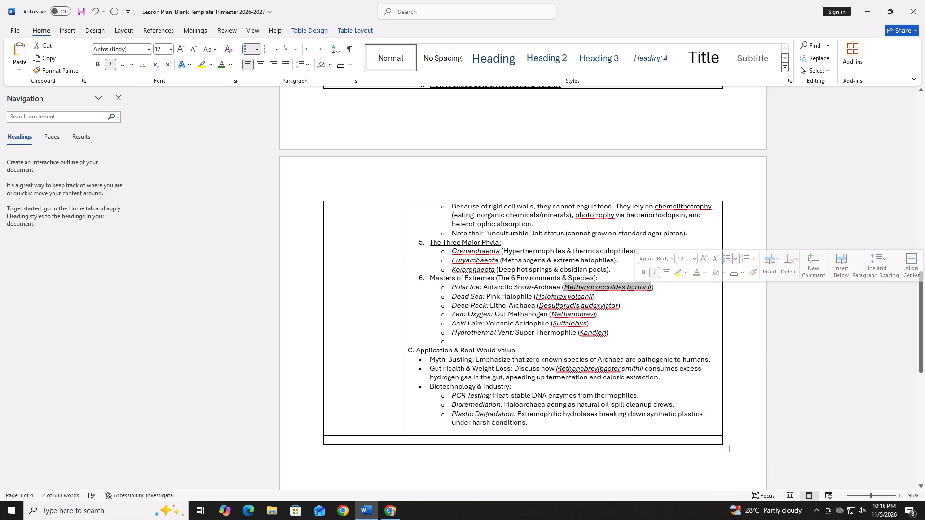
key("ctrl+v")
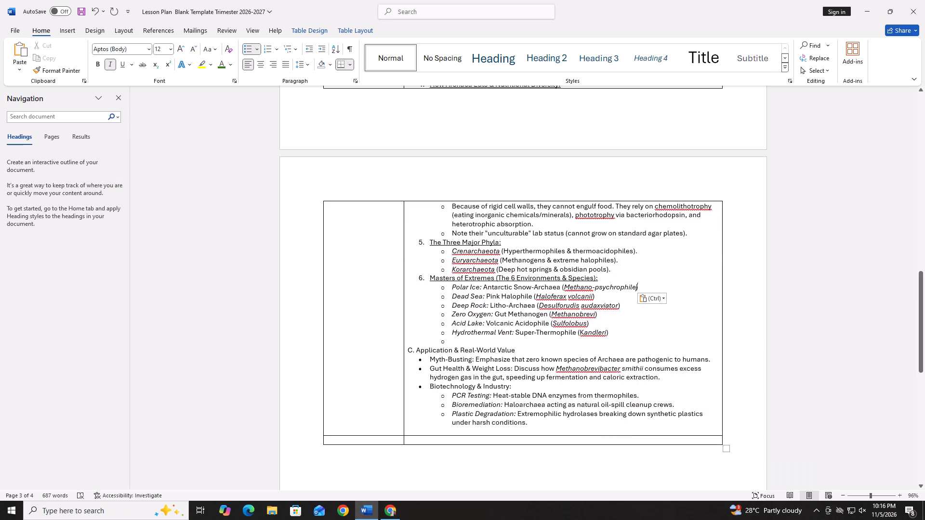
Copy "Desulforudis Archaea)" from Canva's Earth Crust slide and paste it over the species name in the Word lesson plan's Deep Rock bullet.
left_click(390, 517)
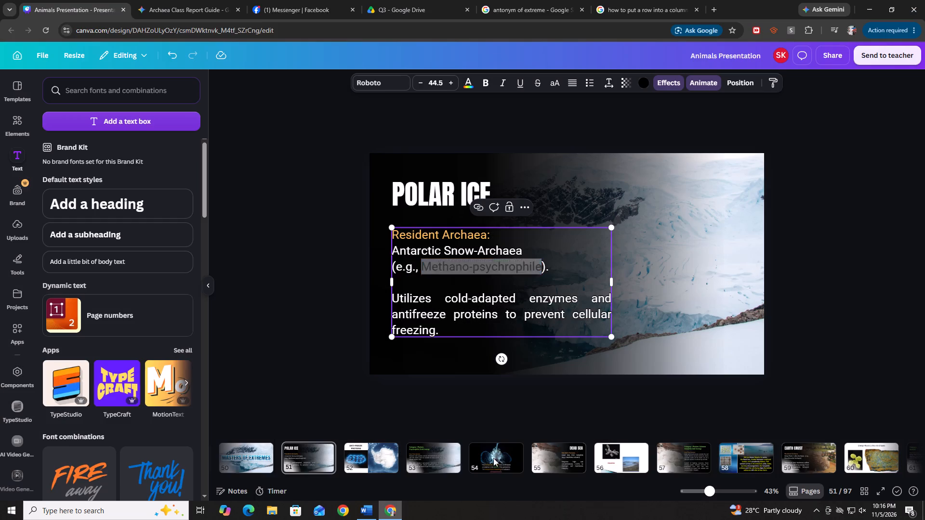
left_click_drag(609, 476, 654, 478)
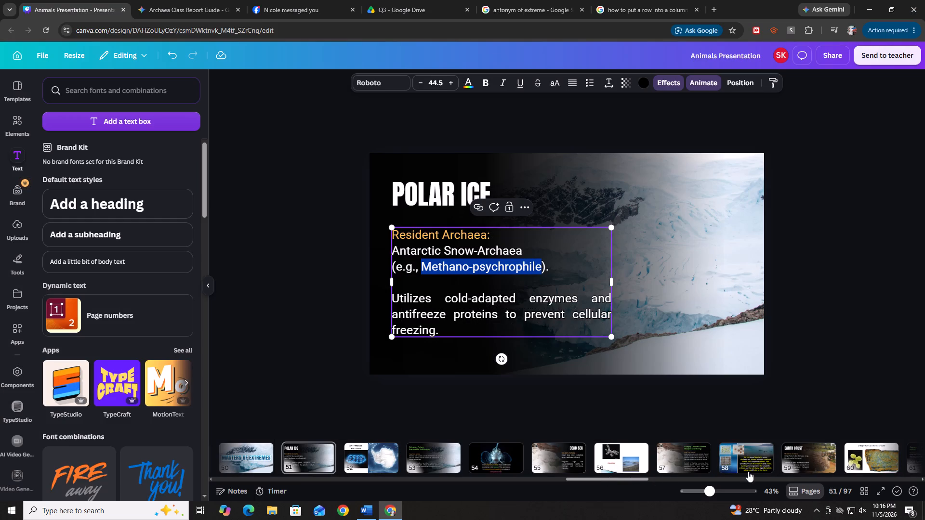
left_click(767, 463)
left_click(791, 464)
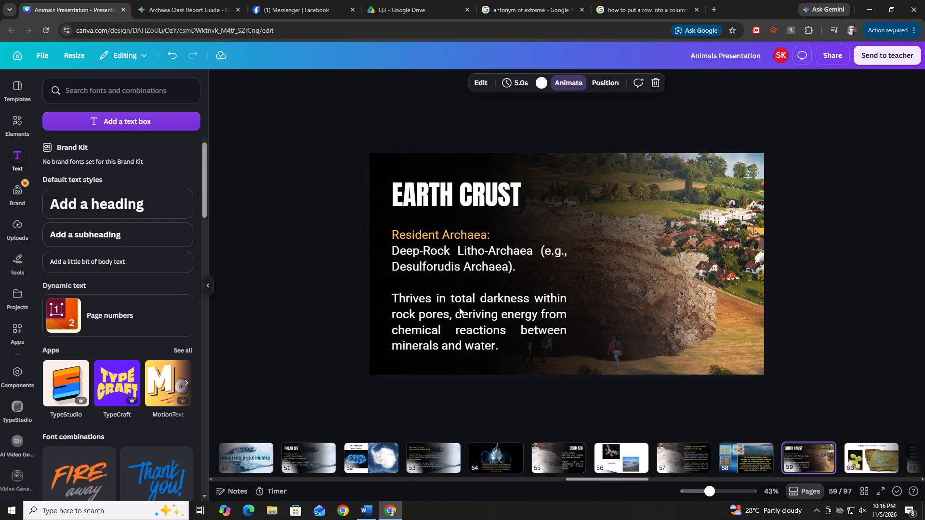
double_click(418, 267)
left_click(405, 267)
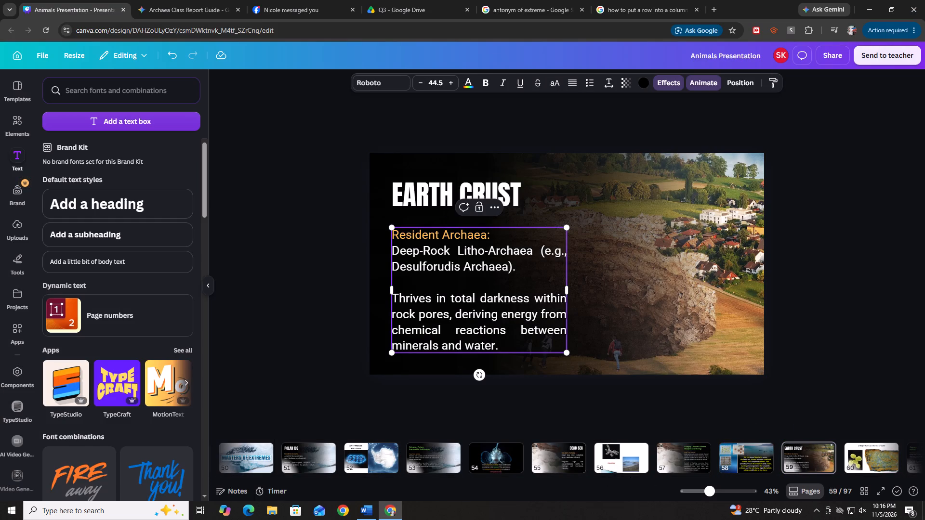
left_click_drag(396, 268, 502, 271)
left_click_drag(394, 267, 464, 267)
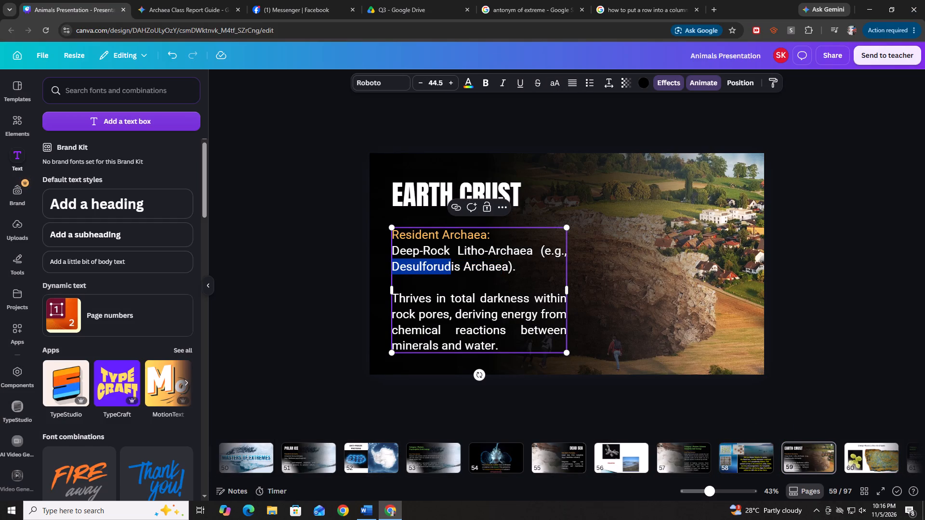
left_click_drag(464, 267, 511, 266)
key("ctrl+c")
left_click(362, 514)
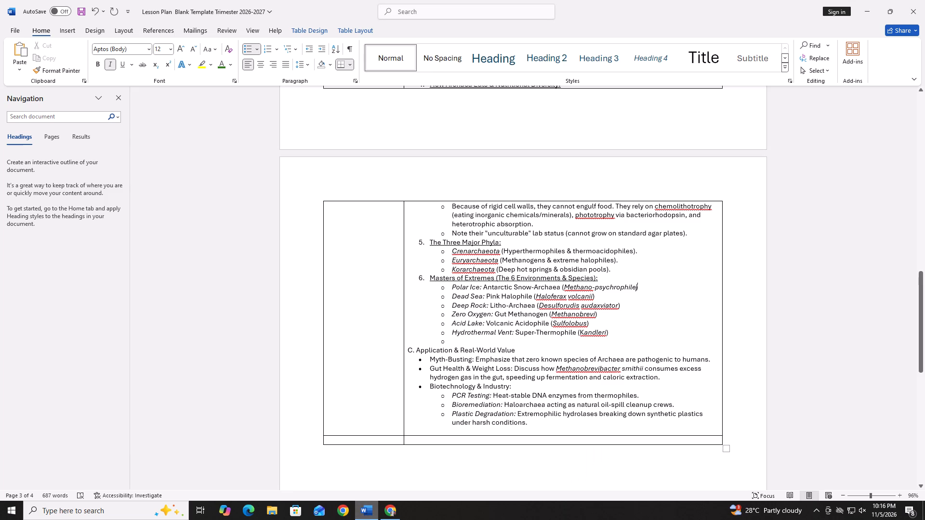
double_click(551, 305)
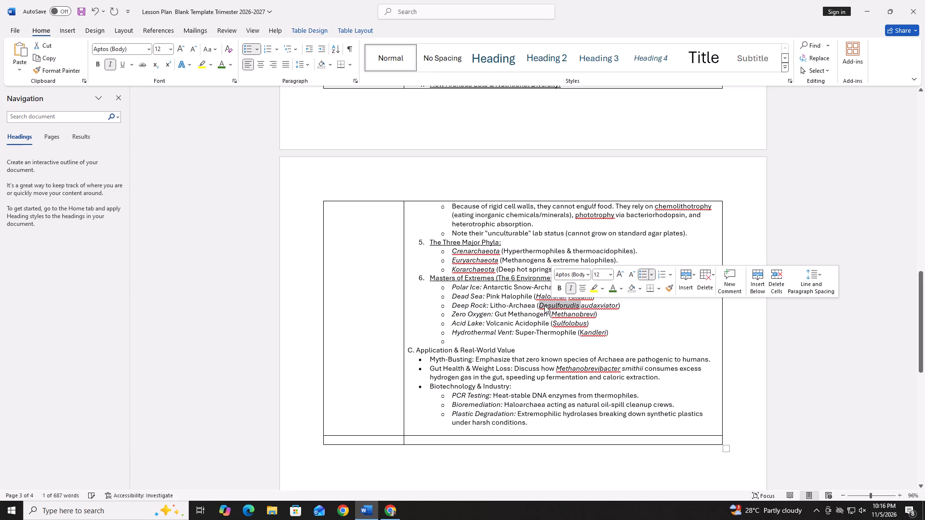
left_click(544, 305)
left_click_drag(540, 306, 609, 307)
key("ctrl+v")
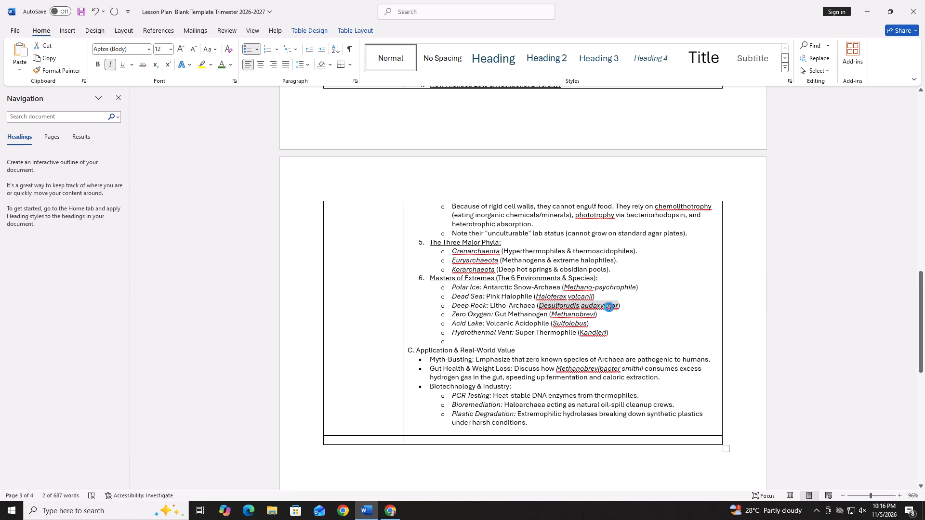
left_click(810, 305)
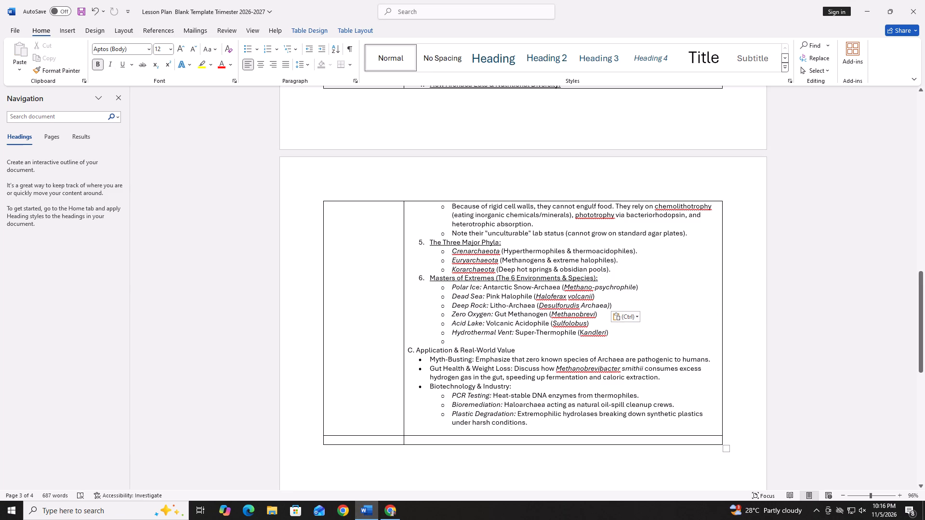
Make the heading "C. Application & Real-World Value" bold.
triple_click(505, 349)
key("ctrl+b")
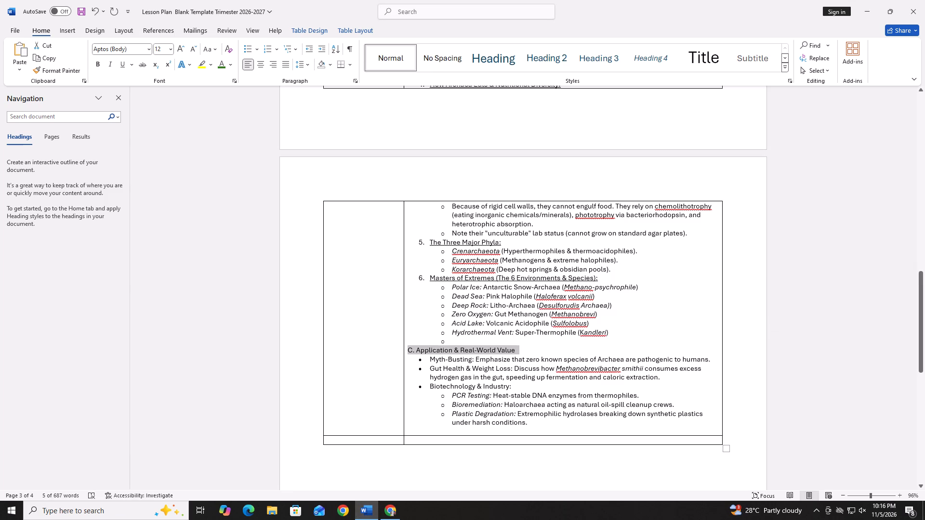
Remove the empty bullet marker above the heading "B. Lesson Proper (Discussion Flow)" and add an extra line break there.
left_click(814, 339)
left_click_drag(924, 314, 924, 239)
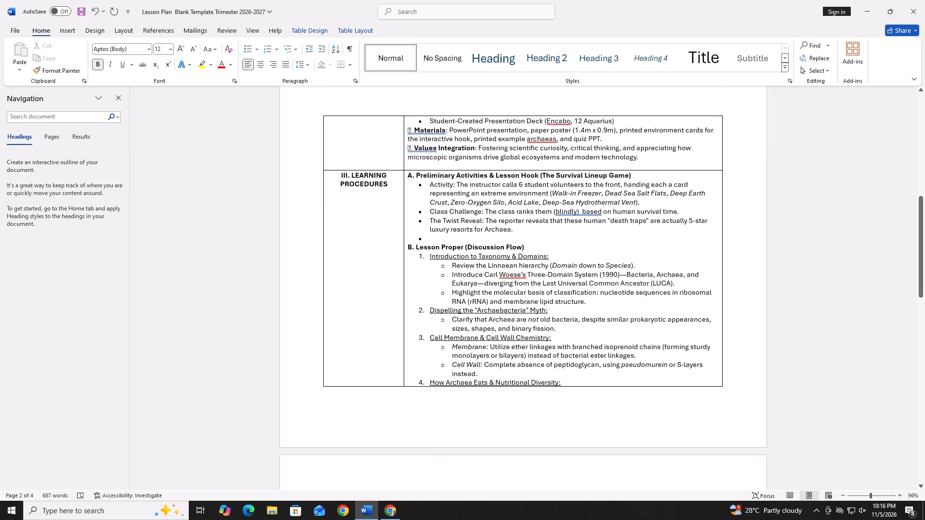
left_click(525, 231)
left_click(520, 237)
key("BackSpace")
key("Return")
Remove the empty sub-bullet marker above the heading "C. Application & Real-World Value" and add an extra line break there.
left_click_drag(924, 228, 924, 307)
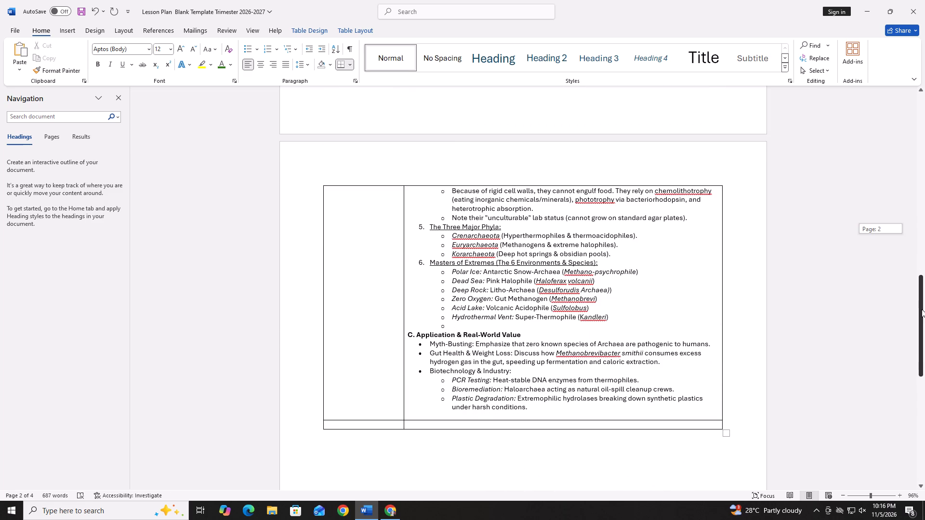
left_click(523, 329)
key("BackSpace")
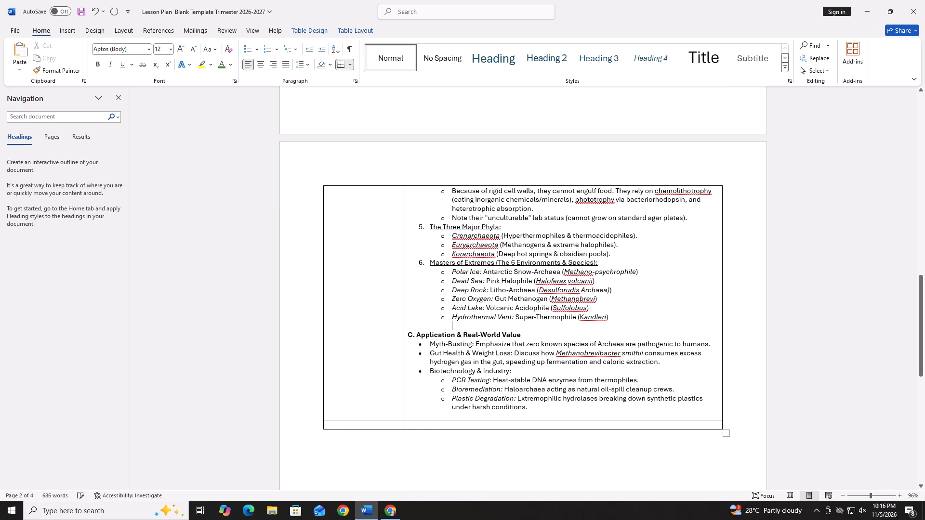
key("Return")
left_click(924, 321)
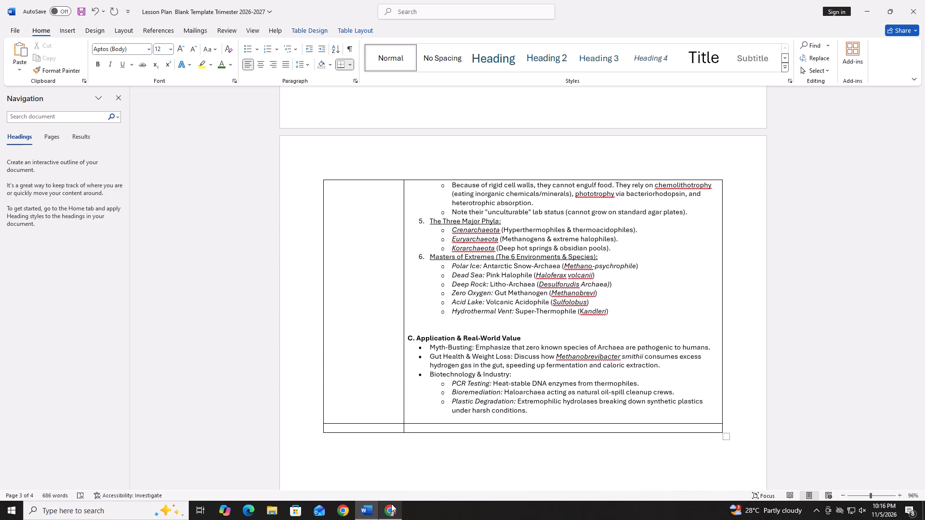
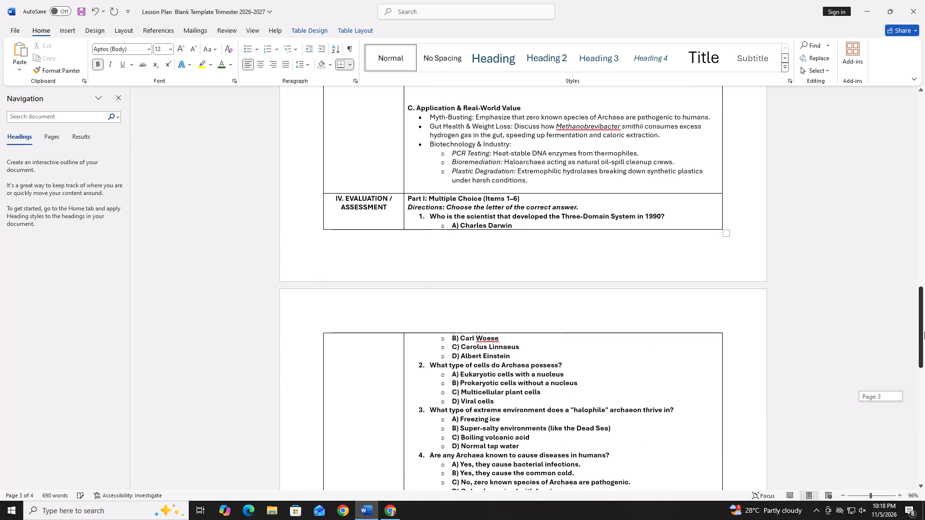
left_click_drag(924, 331, 924, 330)
left_click_drag(407, 204, 616, 458)
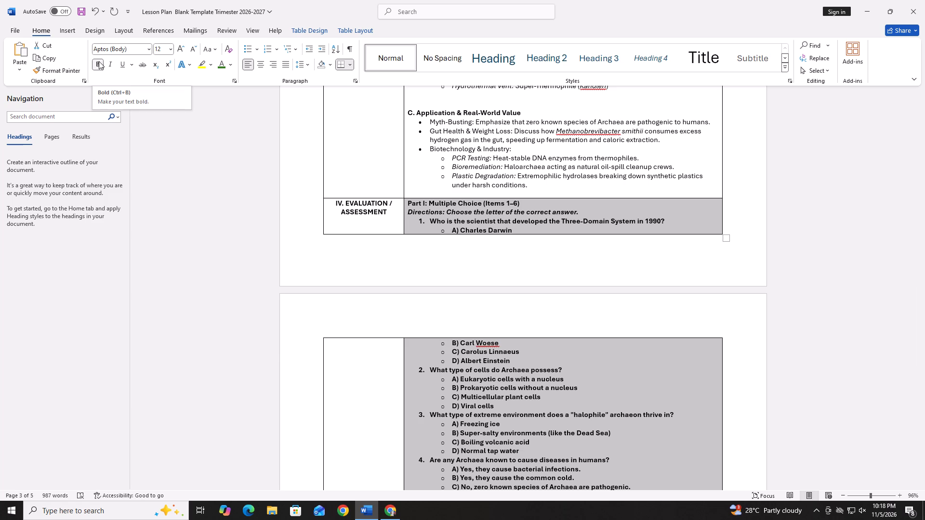
left_click(435, 208)
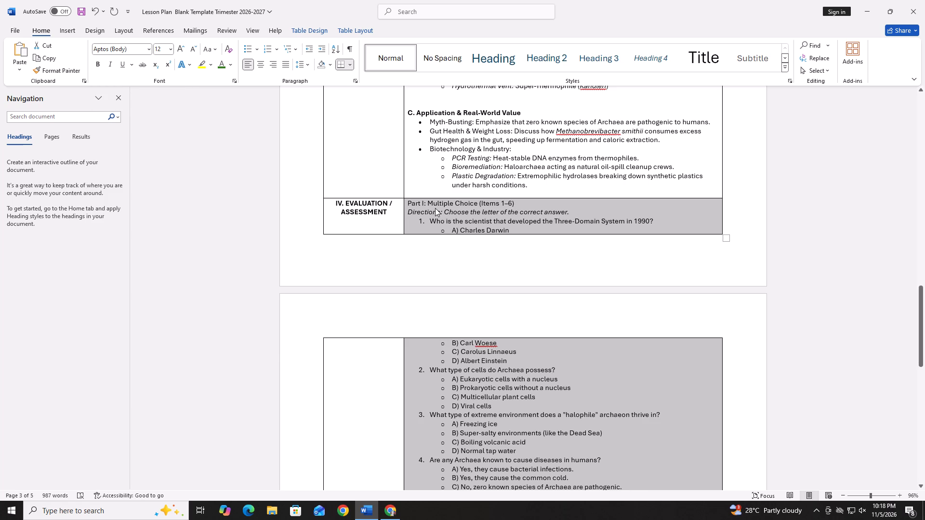
Make the quiz headings "Part I: Multiple Choice (Items 1–6)" and "Part II: True or False (Items 7–8)" bold.
triple_click(438, 203)
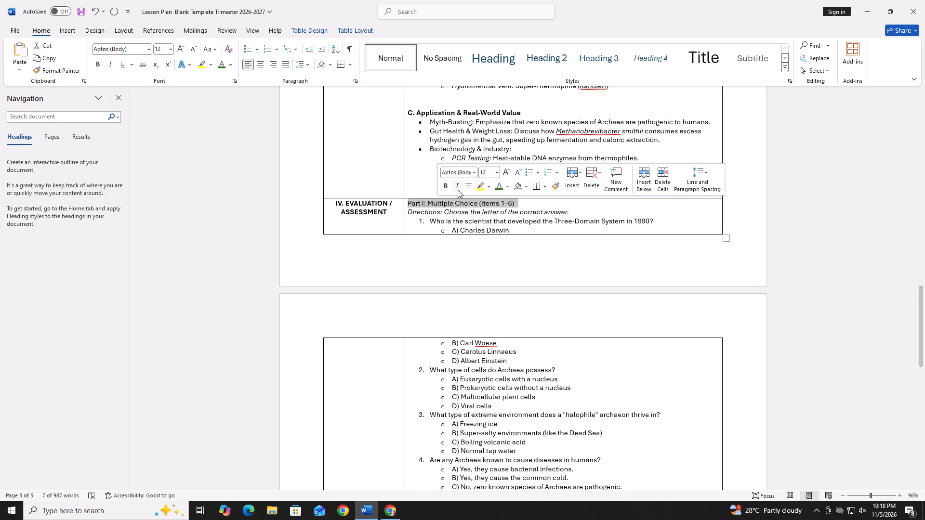
left_click(448, 186)
double_click(467, 217)
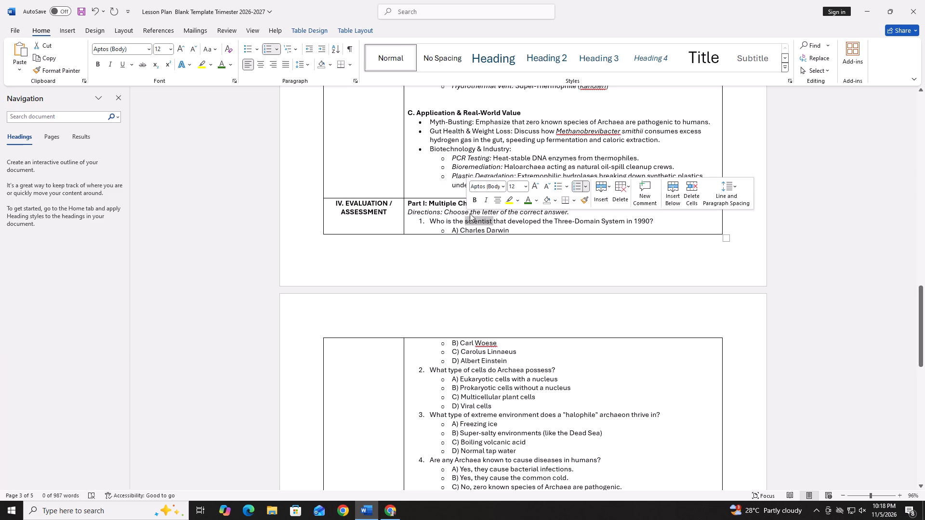
triple_click(471, 211)
double_click(489, 197)
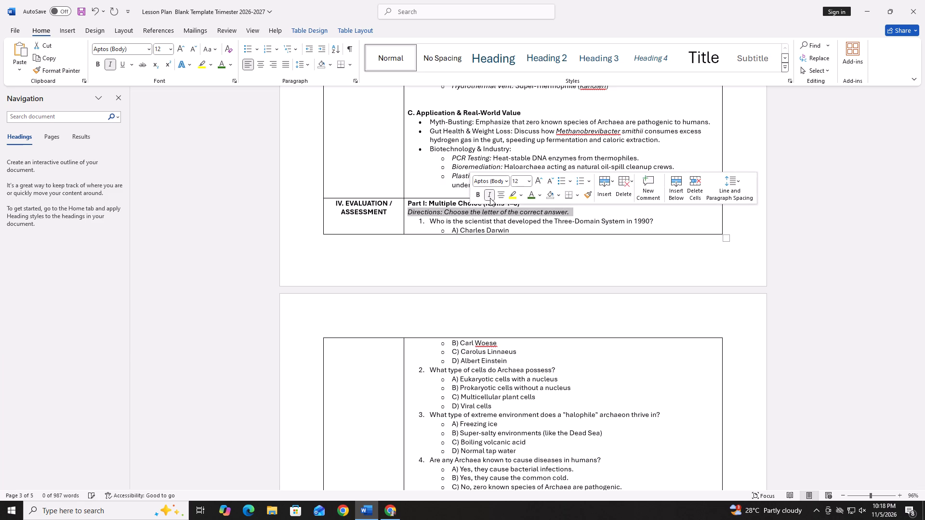
left_click_drag(924, 286, 924, 316)
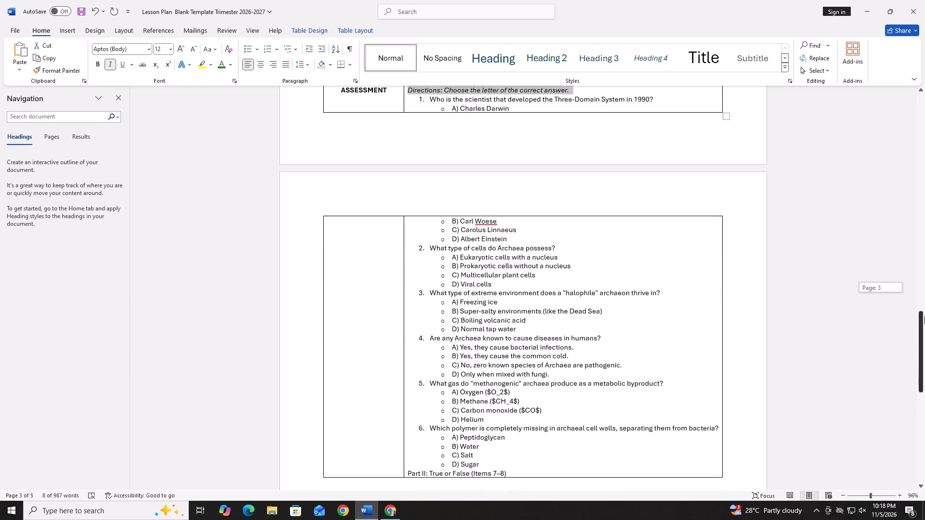
left_click_drag(924, 316, 924, 358)
triple_click(438, 243)
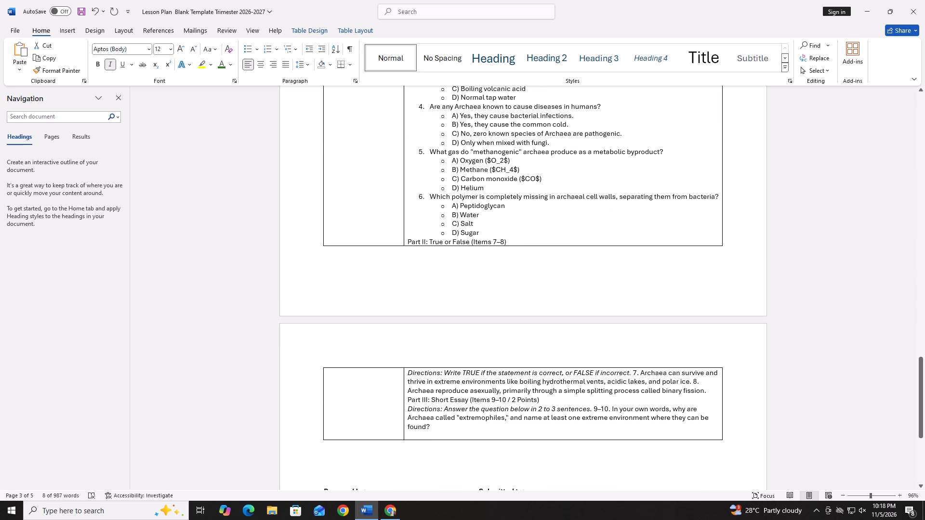
key("ctrl+b")
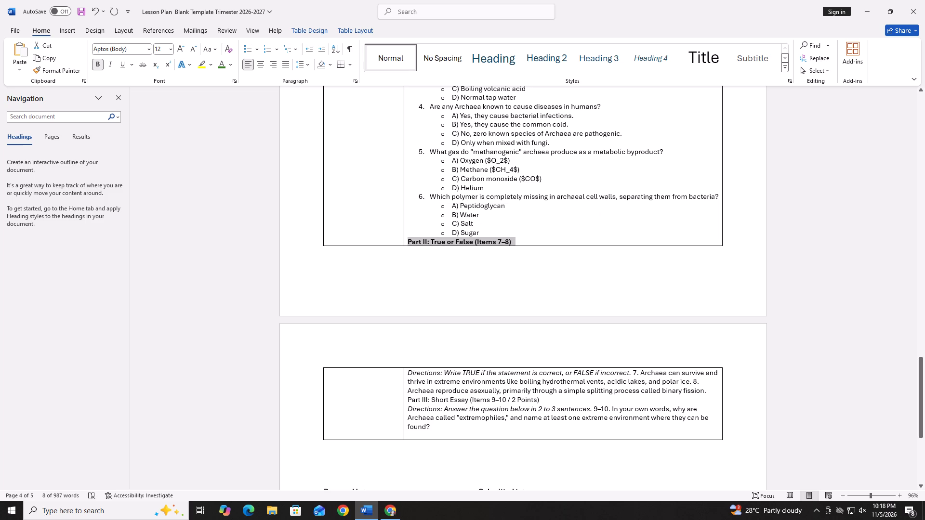
Add "(then change the underlined)" after "FALSE if incorrect" in the Part II directions.
left_click(594, 375)
left_click(628, 375)
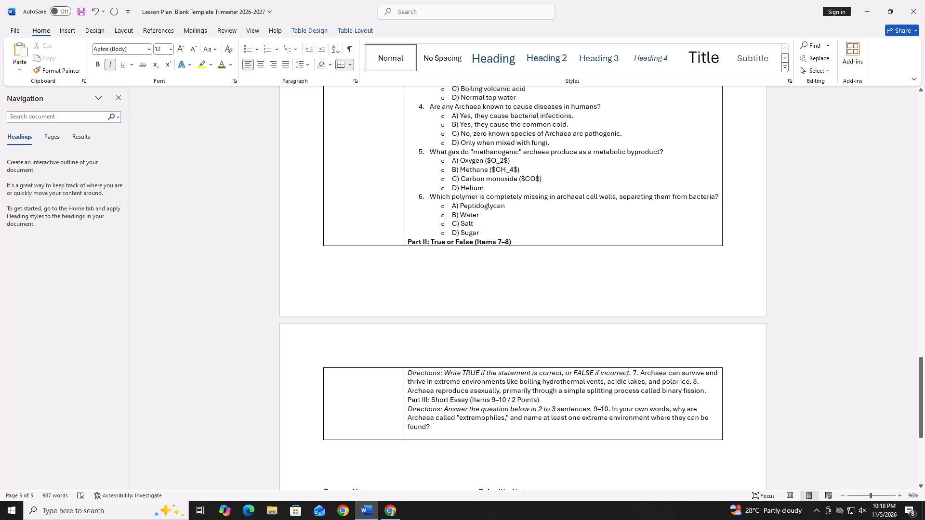
left_click(628, 373)
left_click(629, 373)
key("space")
type("(")
type("the")
key("space")
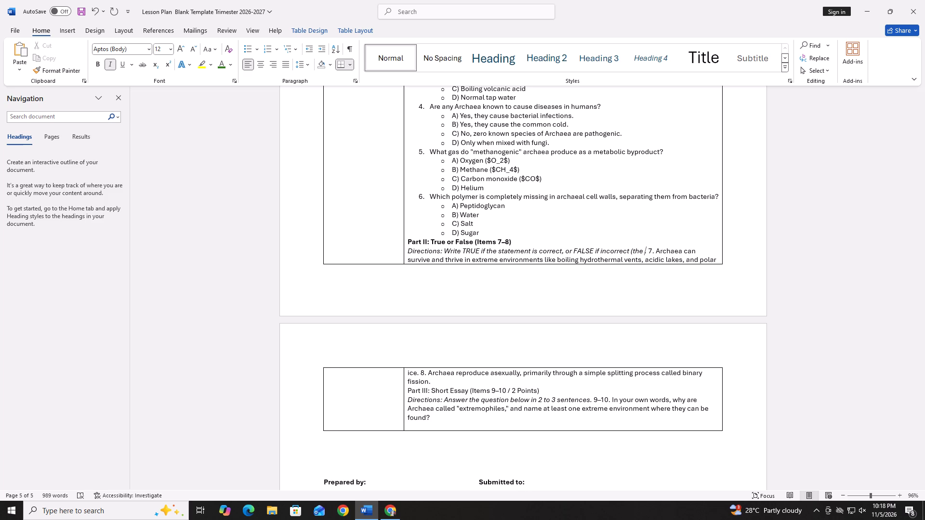
key("BackSpace")
type("n changet")
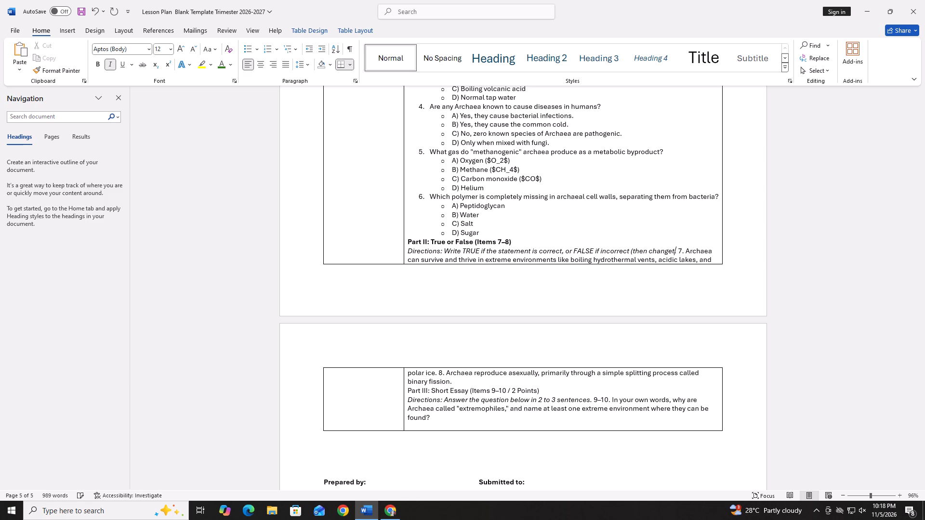
key("BackSpace")
key("space")
type("the underlined")
key("shift+parenright")
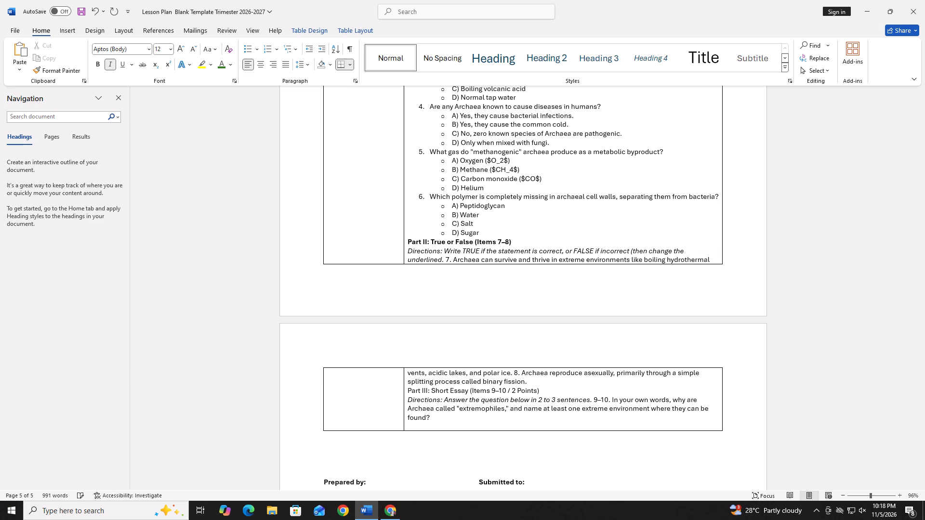
Move quiz item 7 onto its own line below the Part II directions.
left_click(450, 260)
left_click(448, 258)
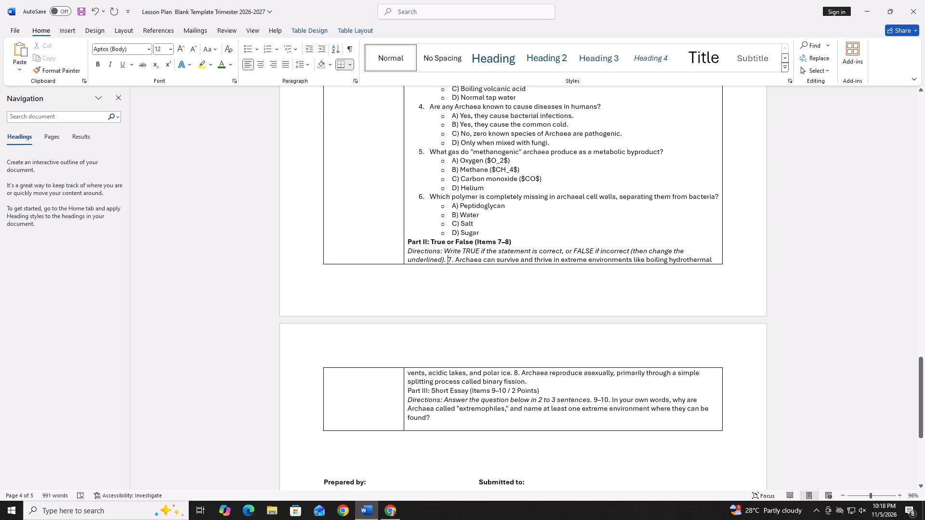
key("Return")
Replace "extreme" with "moderate" in quiz item 7 and underline the new word.
double_click(534, 375)
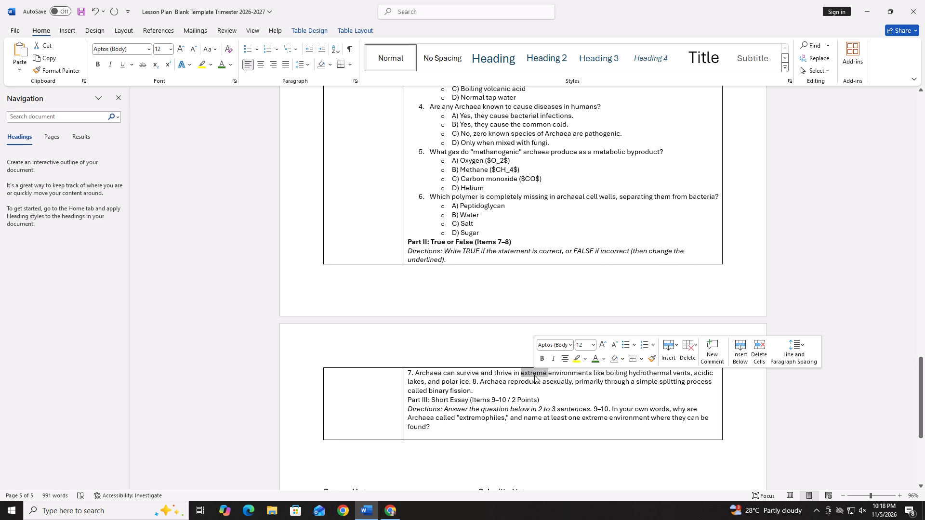
type("moderate")
left_click(536, 371)
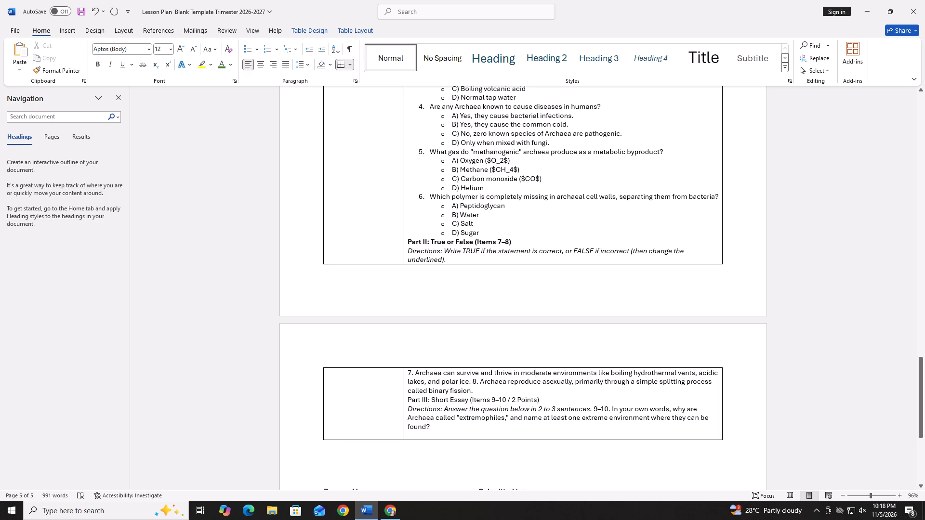
left_click(536, 371)
key("ctrl+u")
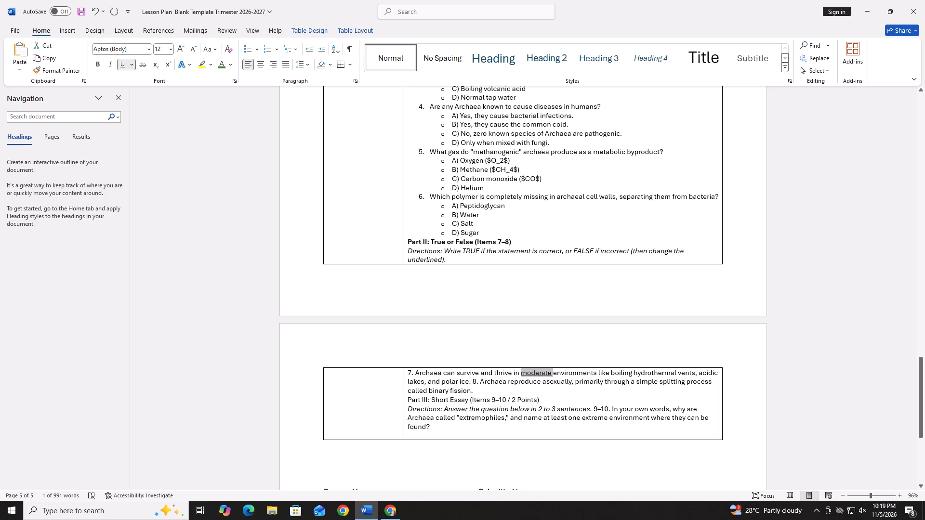
Move quiz item 8 onto its own line below item 7.
left_click(473, 378)
key("Return")
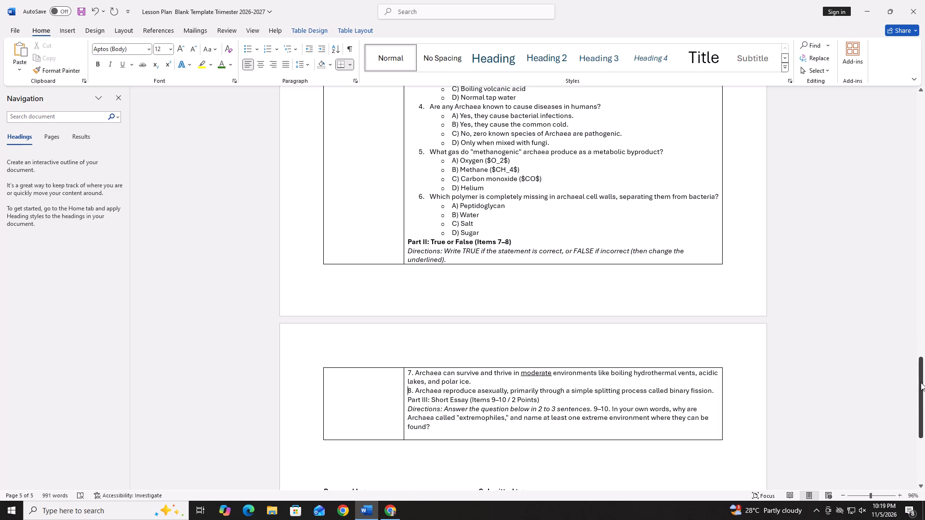
Review the lesson plan from the Evaluation quiz on the last pages back up to the objectives and competencies on page one.
left_click(921, 382)
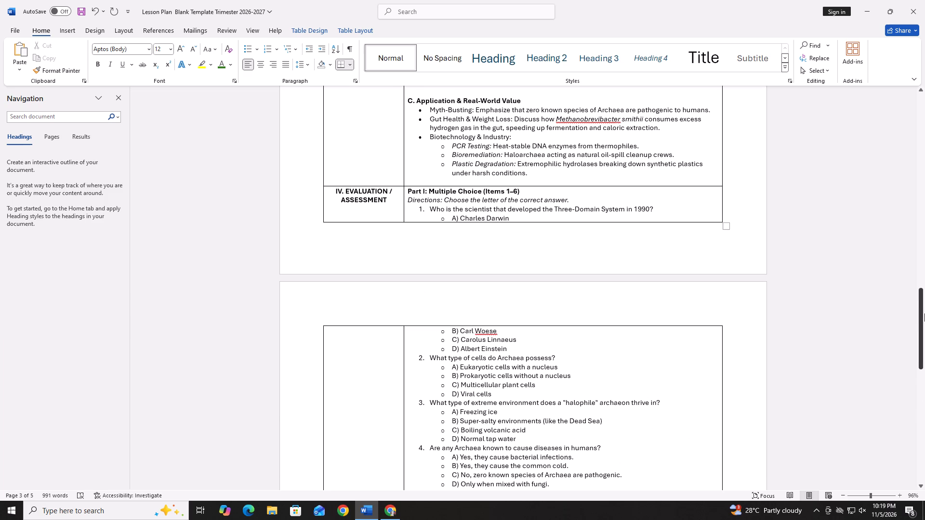
left_click_drag(924, 313, 924, 353)
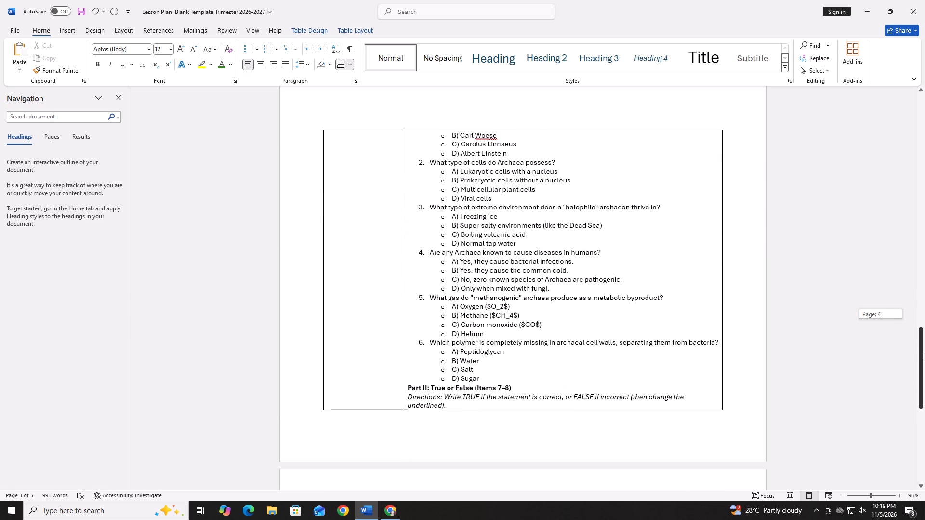
left_click_drag(924, 353, 924, 359)
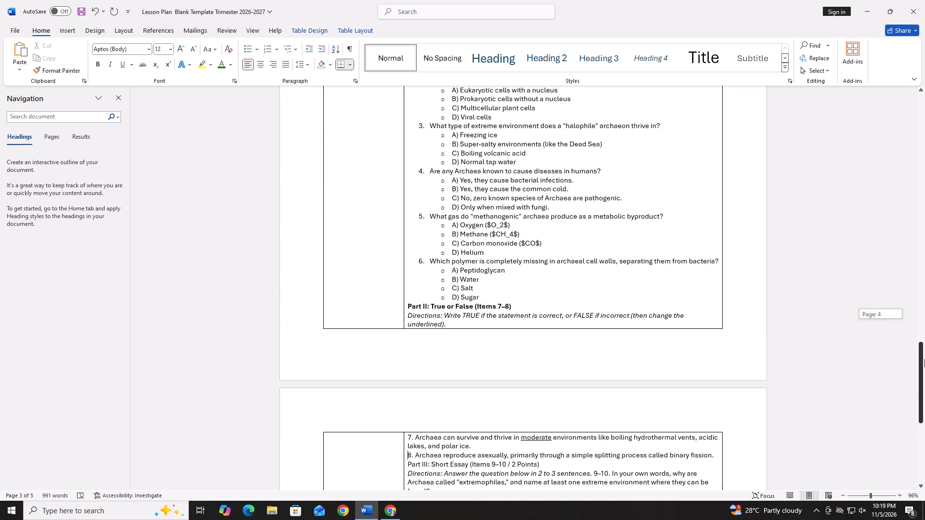
left_click_drag(924, 359, 924, 350)
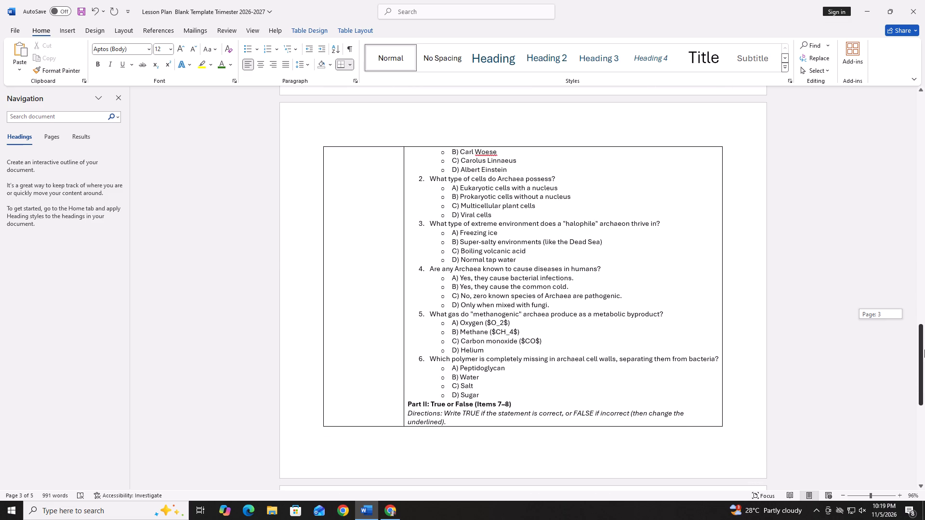
left_click_drag(924, 350, 924, 377)
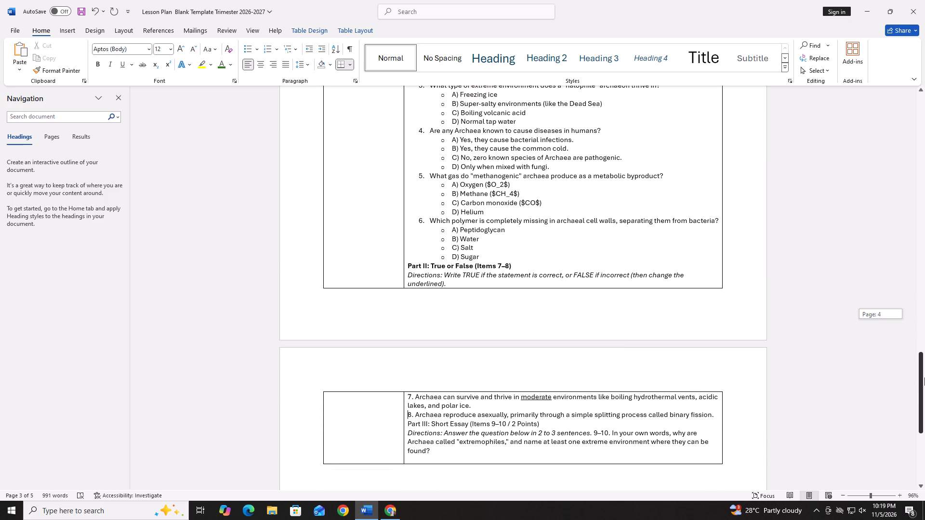
left_click_drag(924, 377, 924, 378)
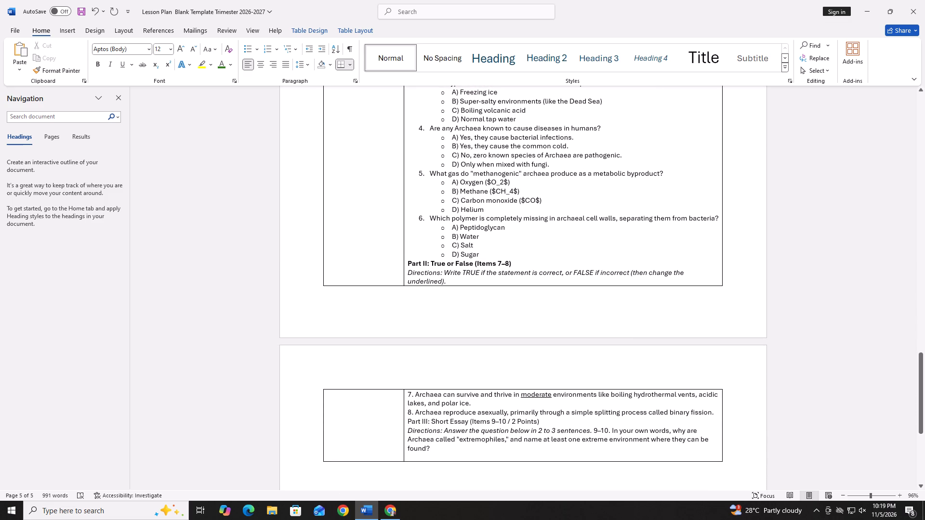
left_click(398, 519)
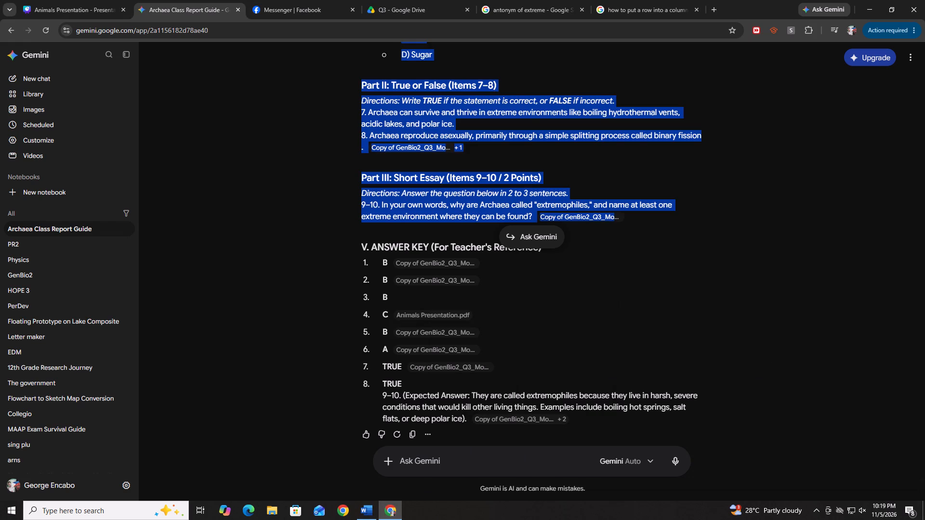
left_click(399, 510)
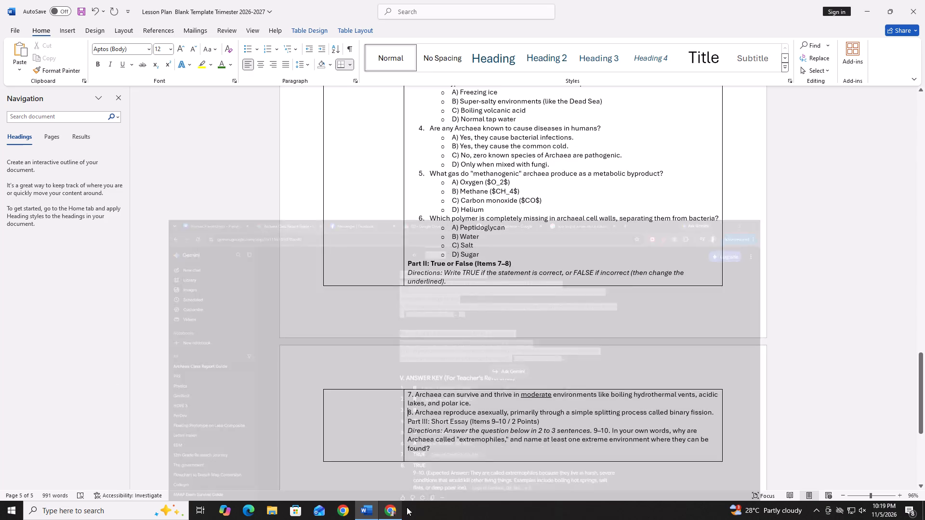
left_click_drag(924, 391, 924, 182)
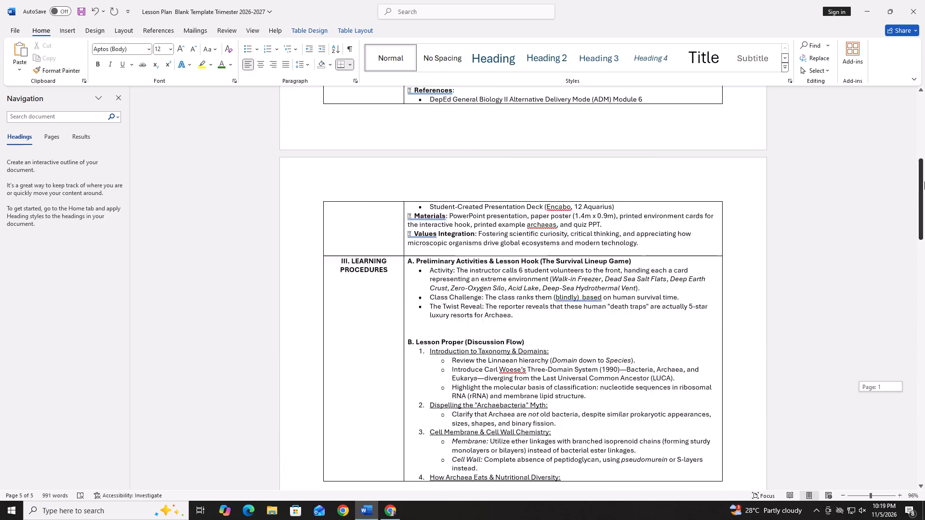
left_click_drag(924, 182, 924, 143)
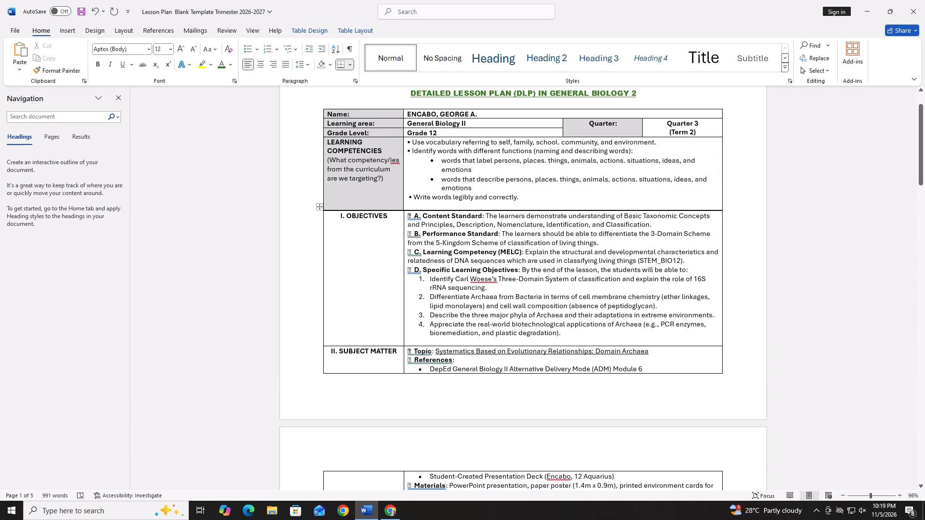